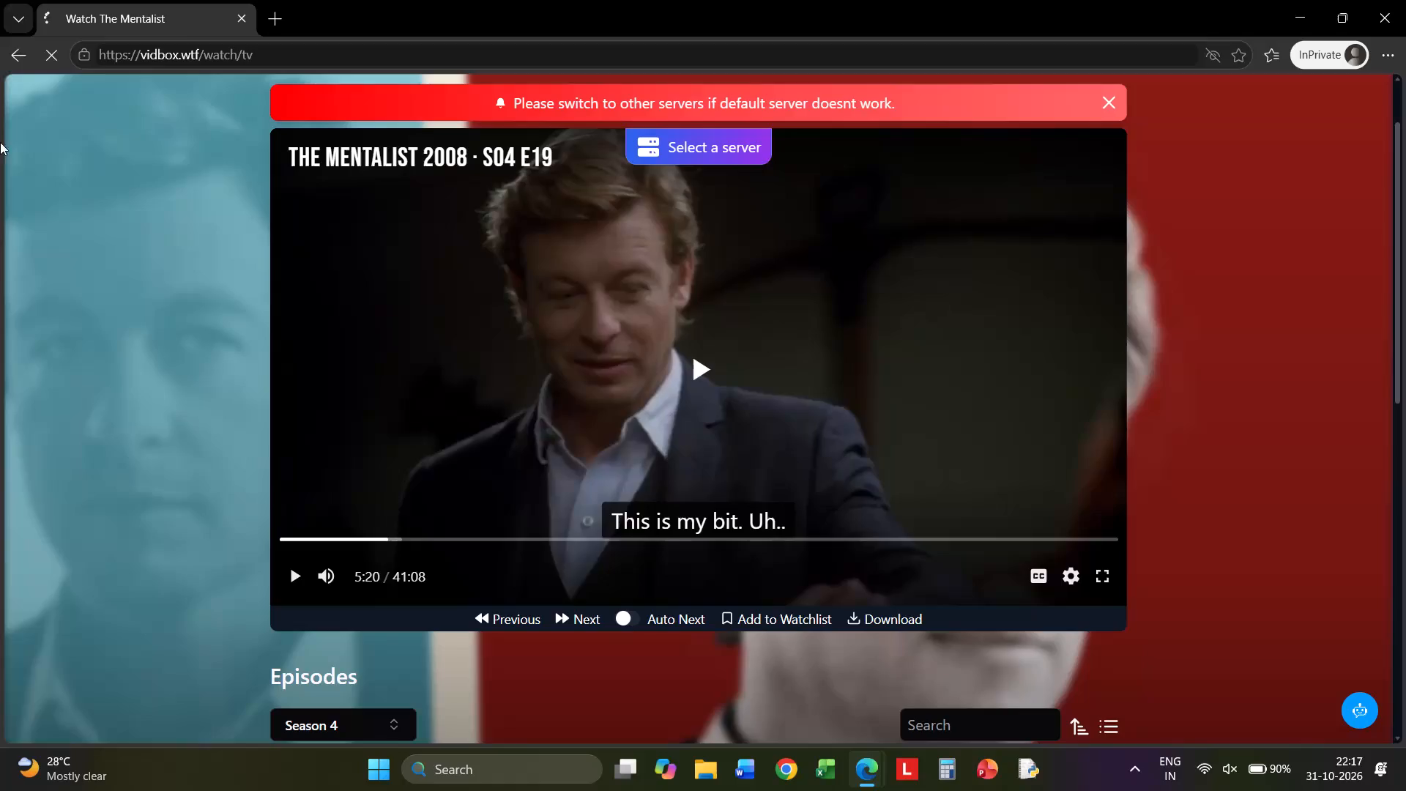
left_click(1299, 4)
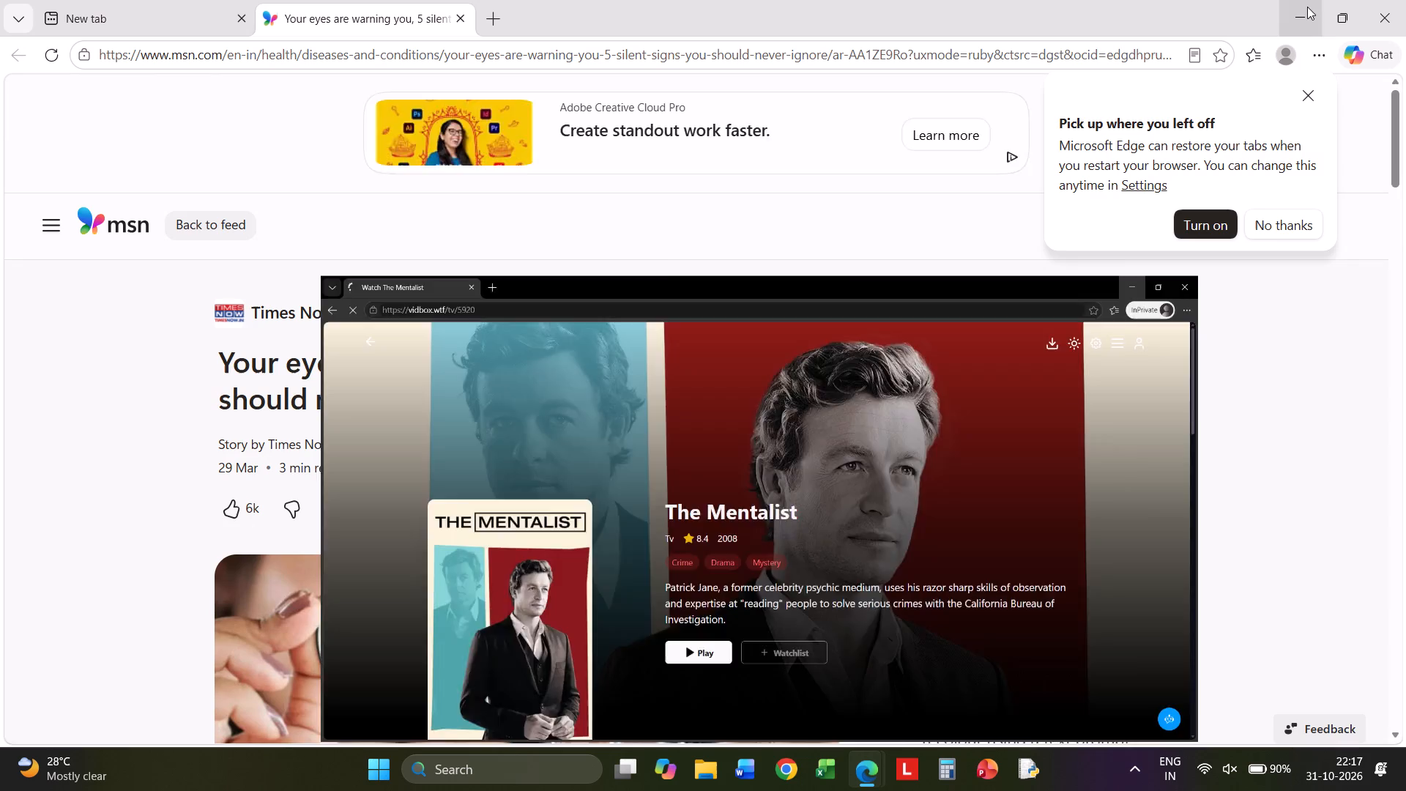
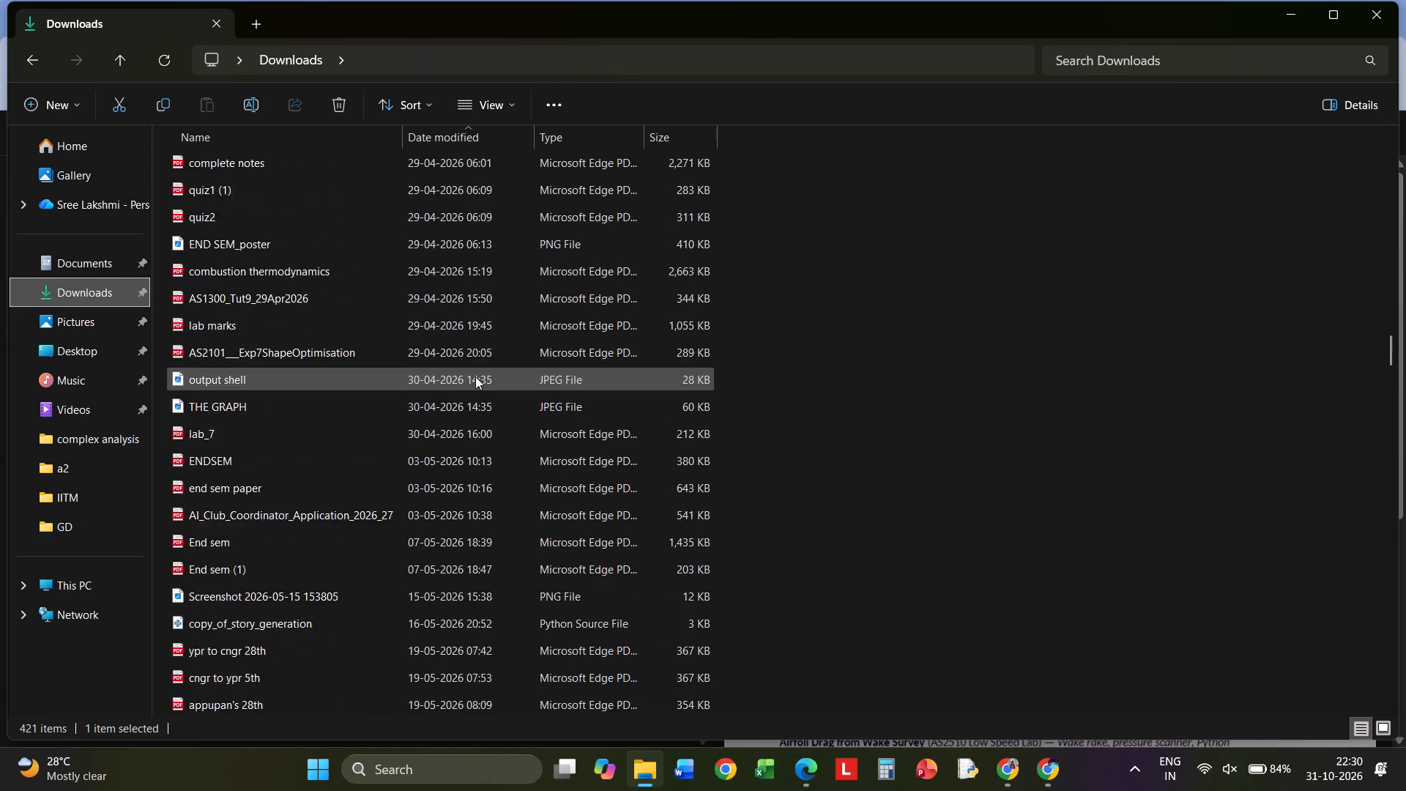
scroll(475, 376, "up", 20)
scroll(475, 376, "up", 14)
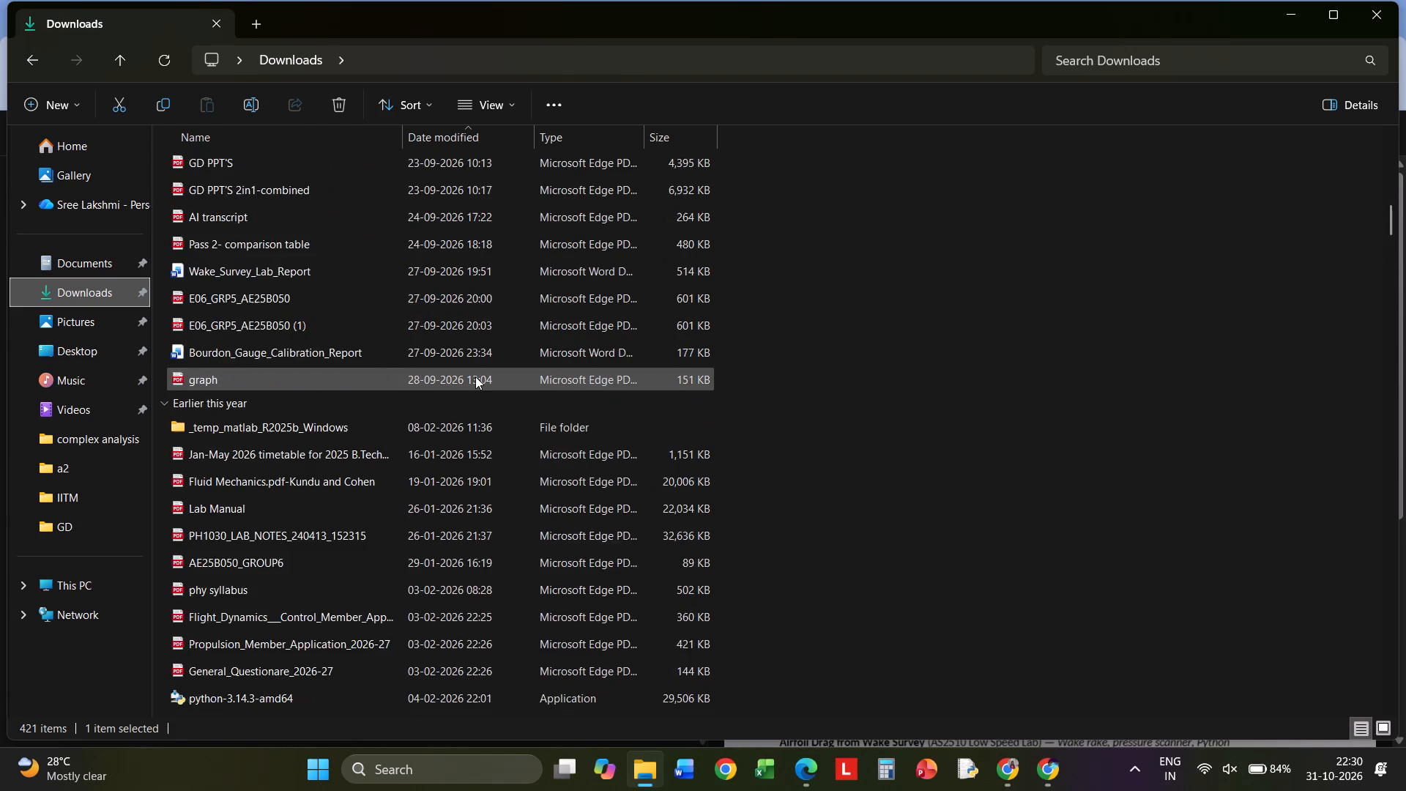
scroll(475, 376, "up", 20)
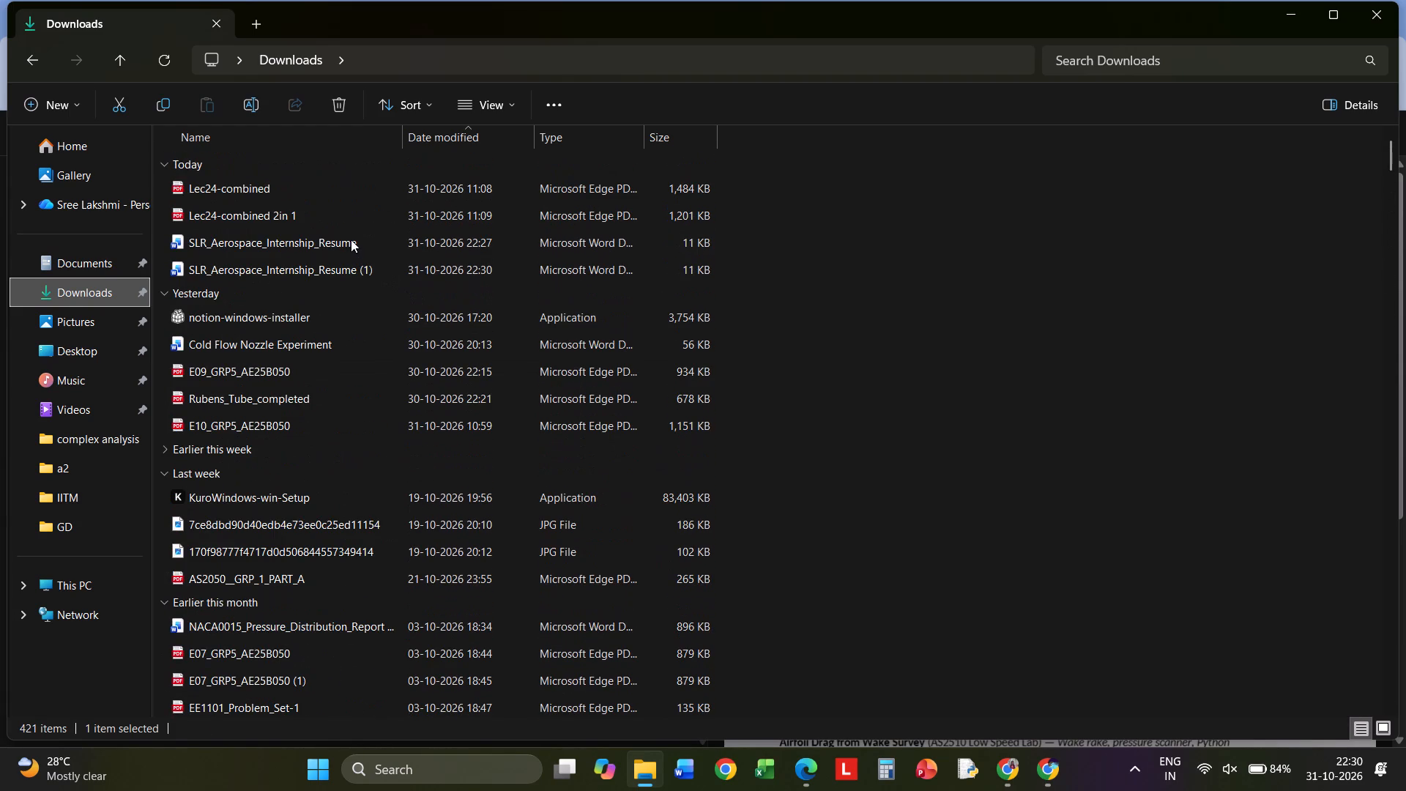
left_click(351, 239)
key("Delete")
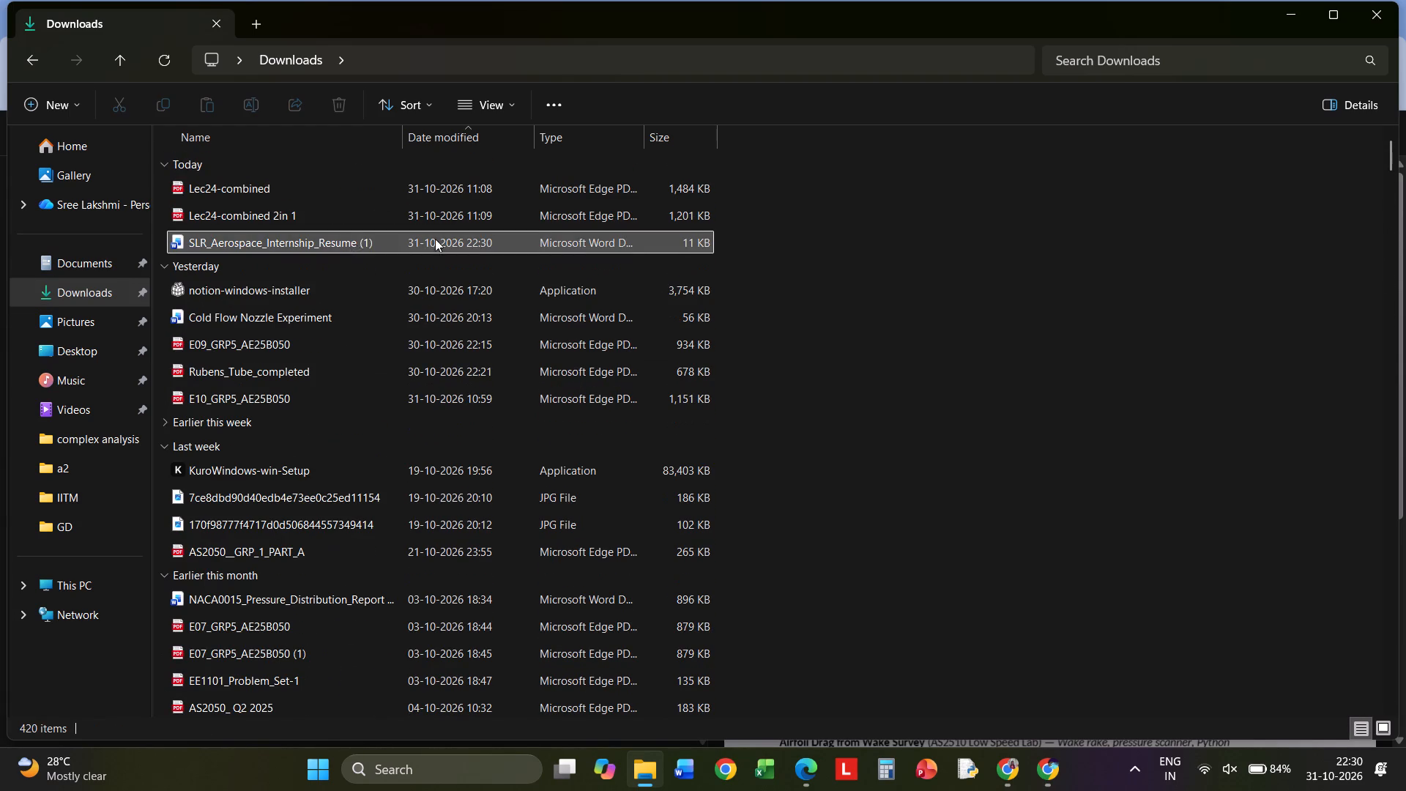
left_click(1374, 17)
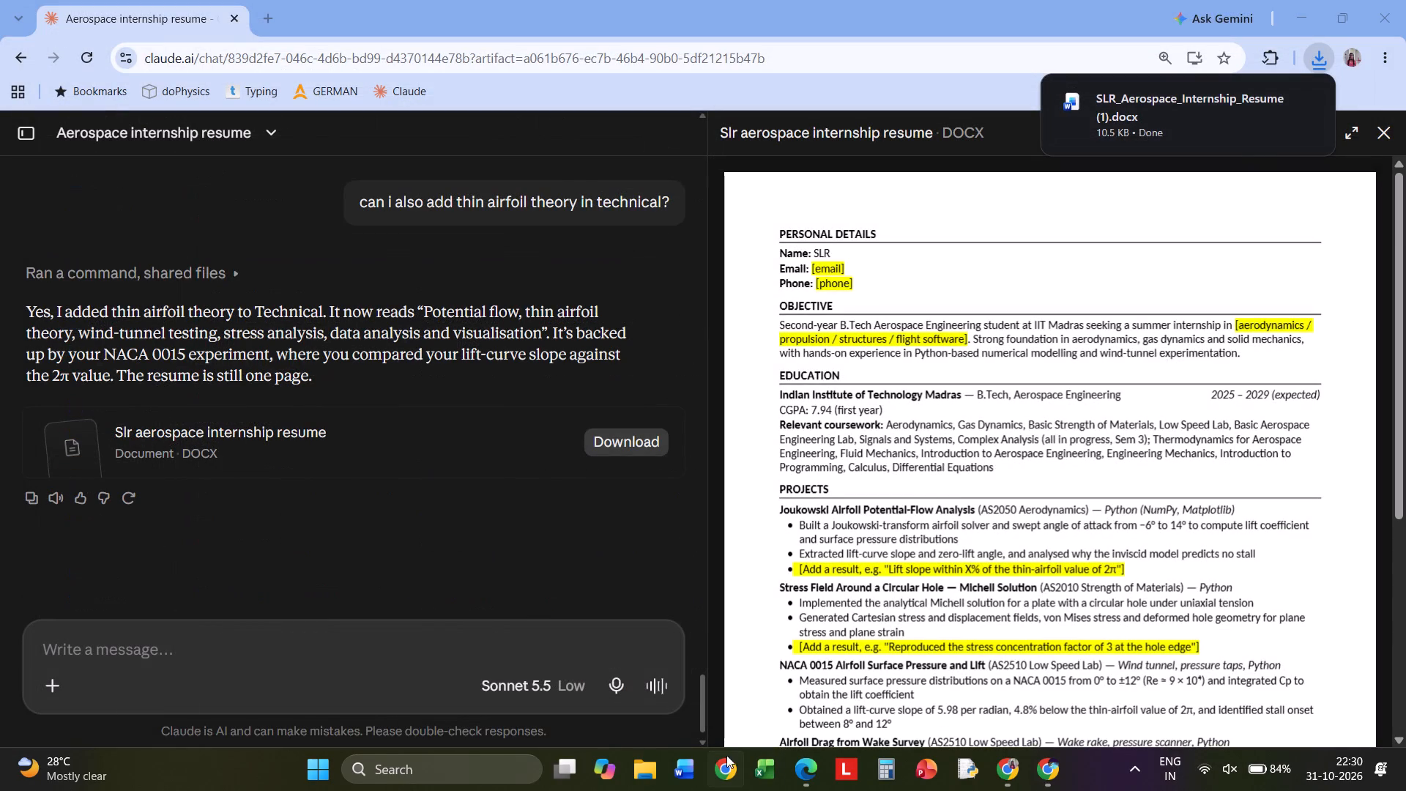
Open the downloaded SLR_Aerospace_Internship_Resume (1).docx in Word and enable editing.
left_click(1145, 106)
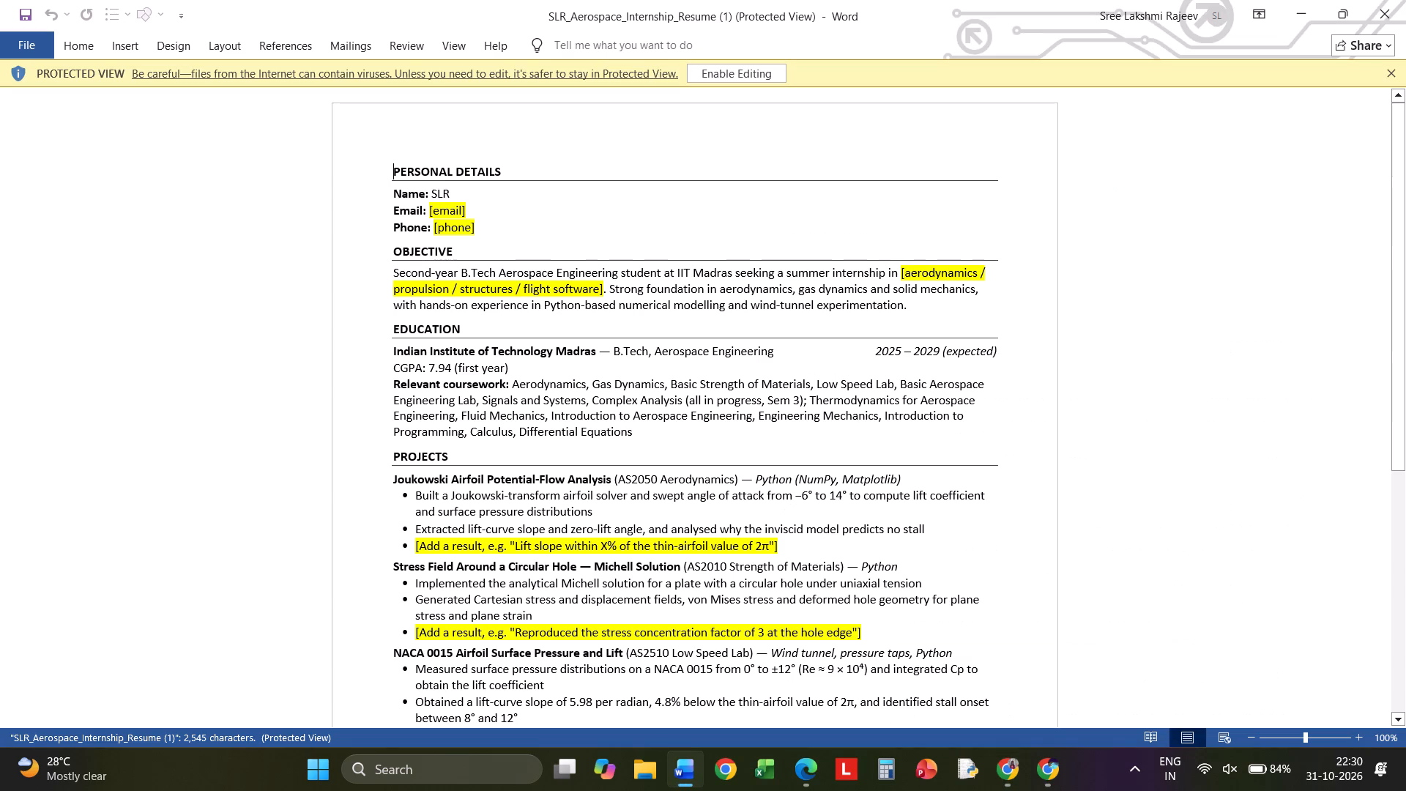
left_click(502, 191)
key("BackSpace")
key("BackSpace")
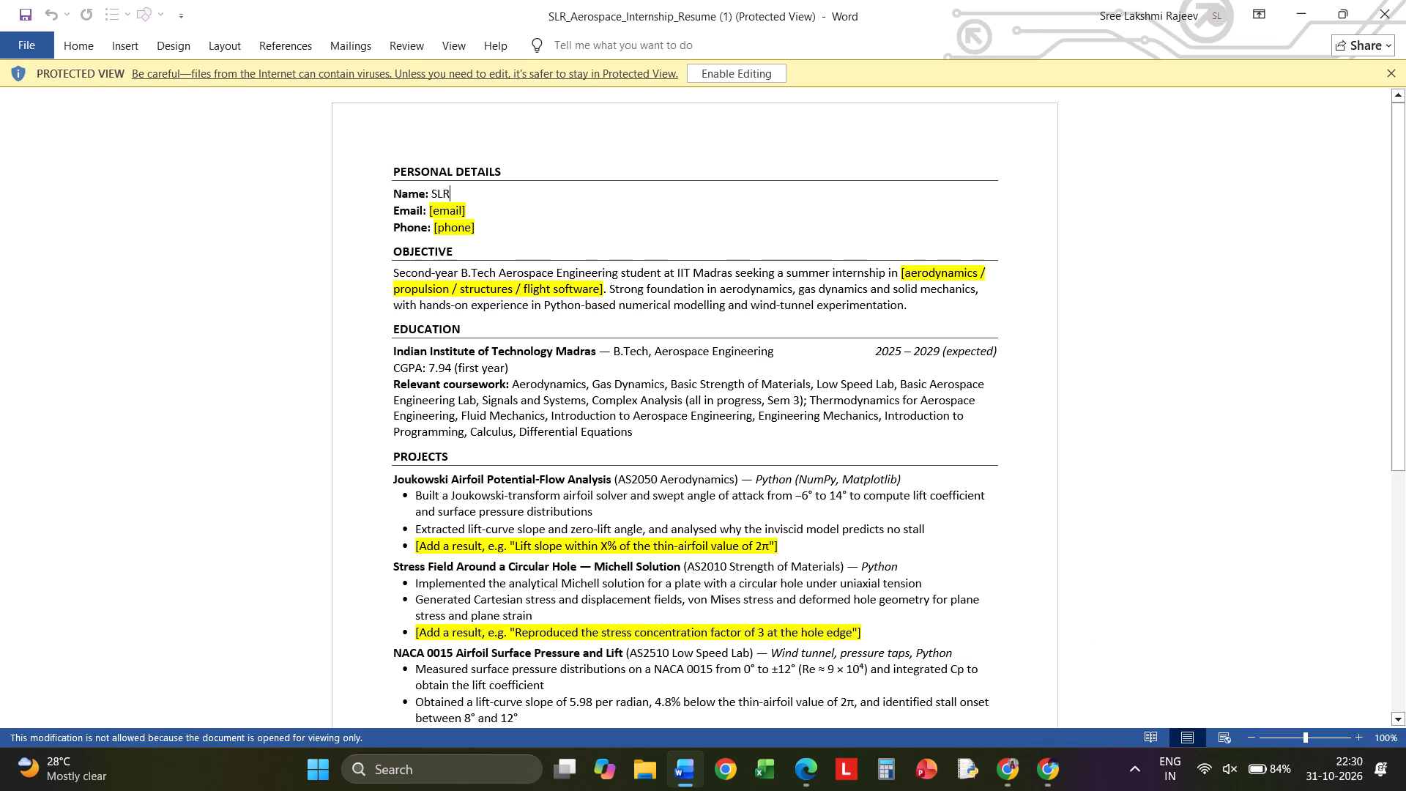
key("BackSpace")
left_click(754, 71)
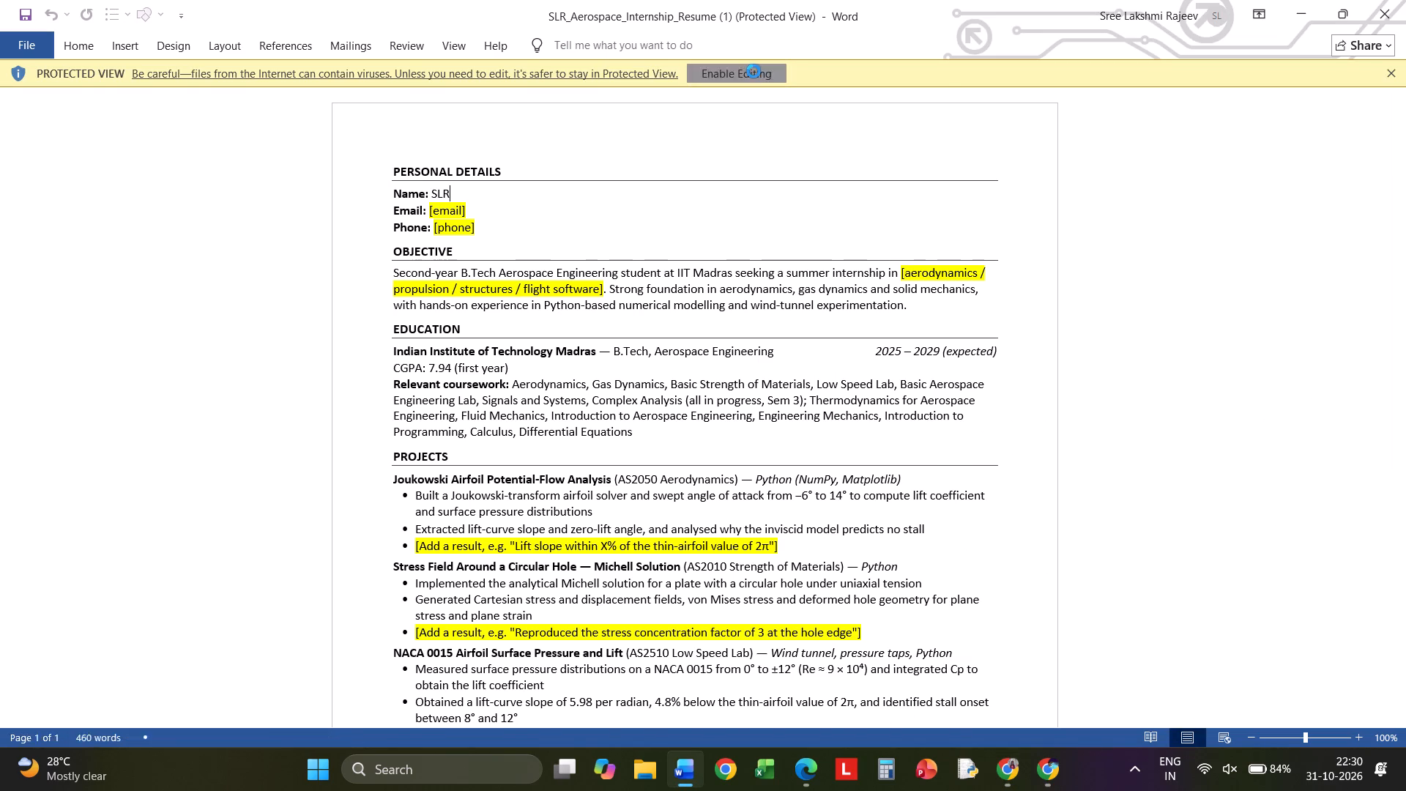
Replace the initials on the Name line under Personal Details with the applicant's full name.
left_click(452, 252)
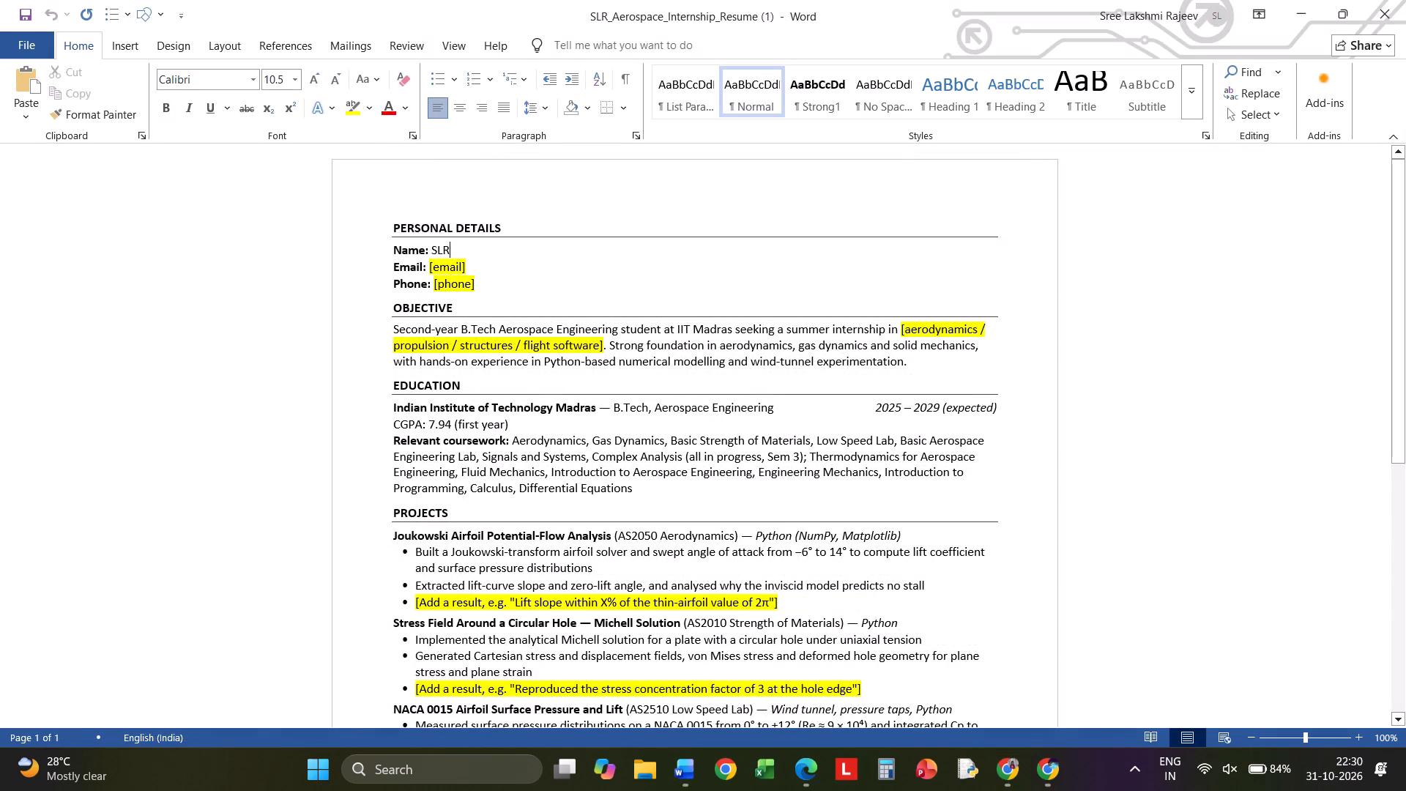
type("==")
key("BackSpace")
key("BackSpace")
key("BackSpace")
key("BackSpace")
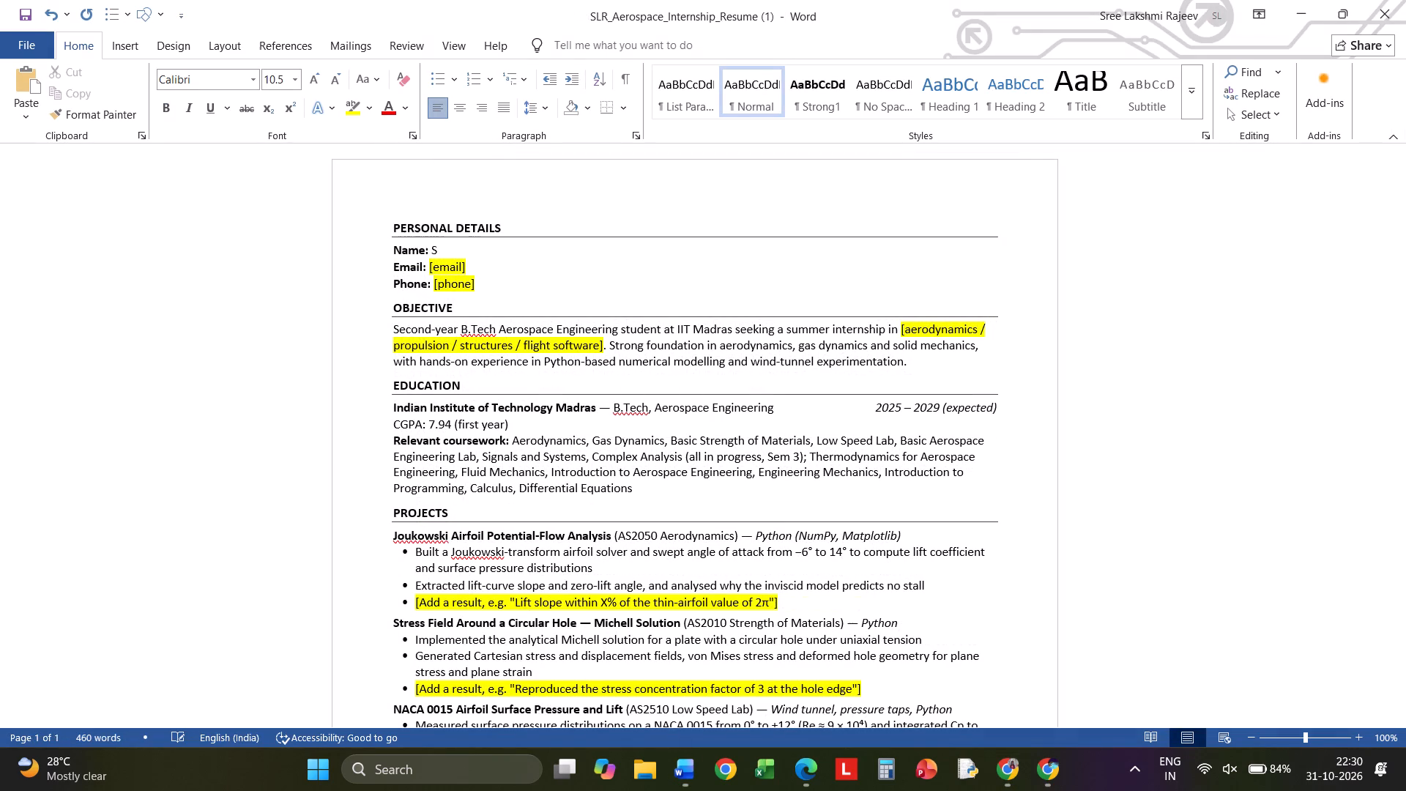
type("ree Lak")
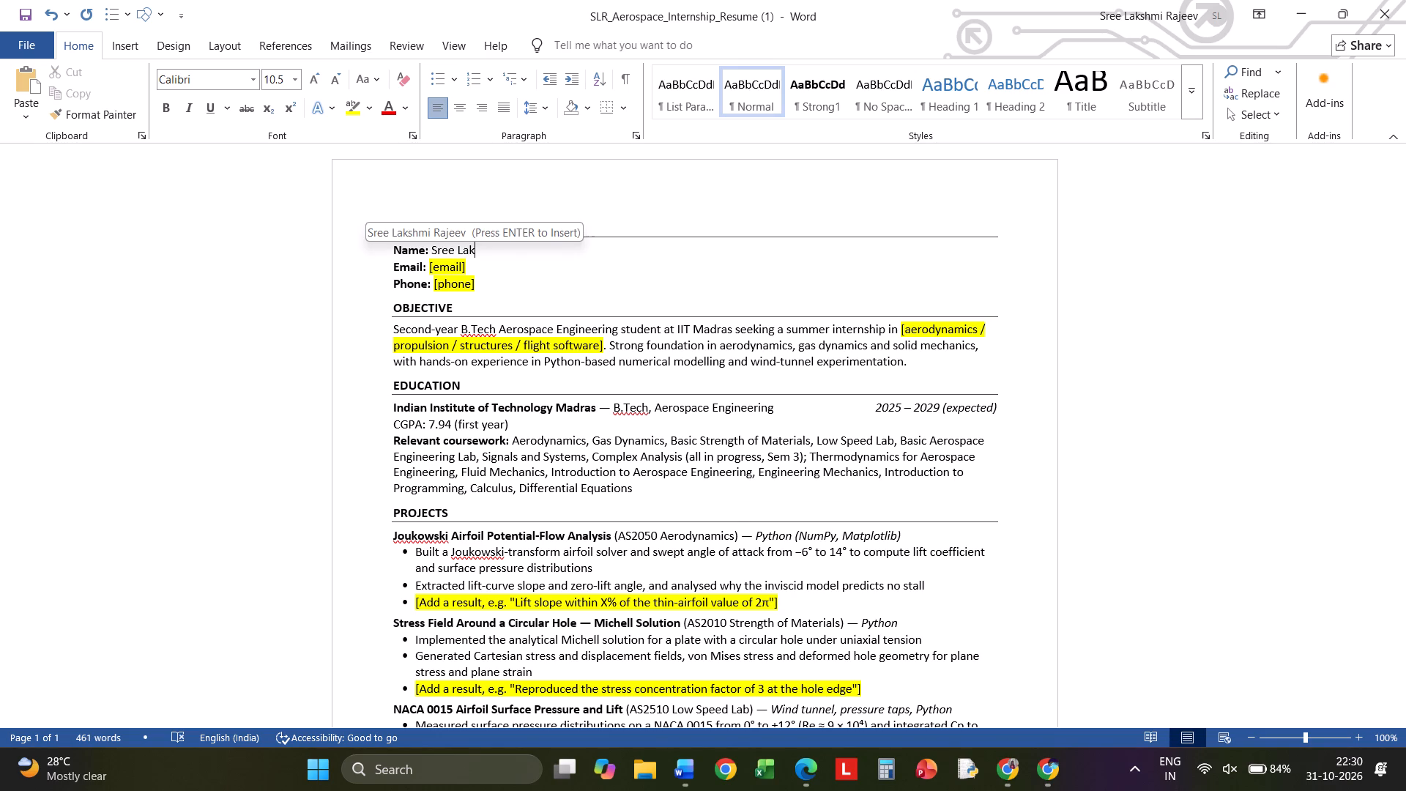
key("Return")
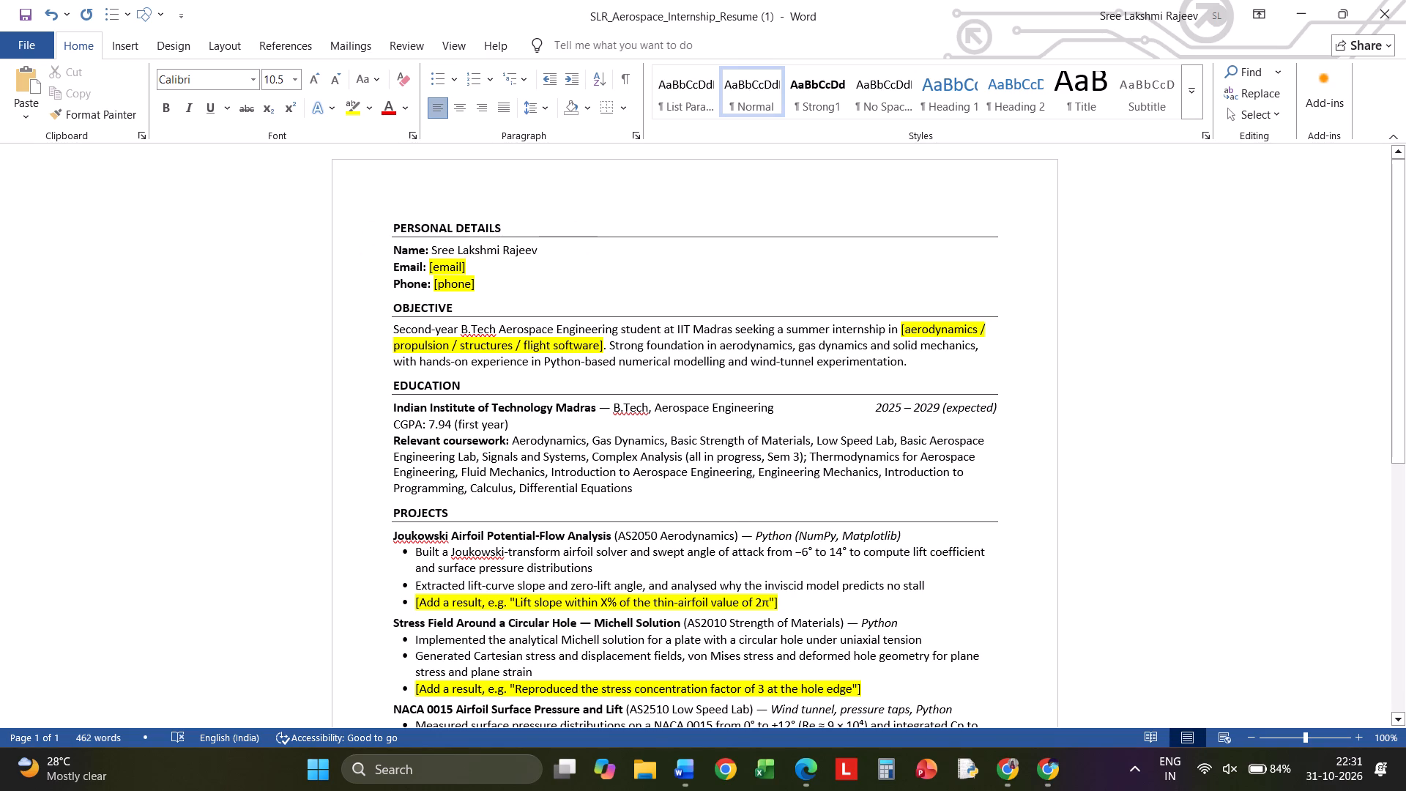
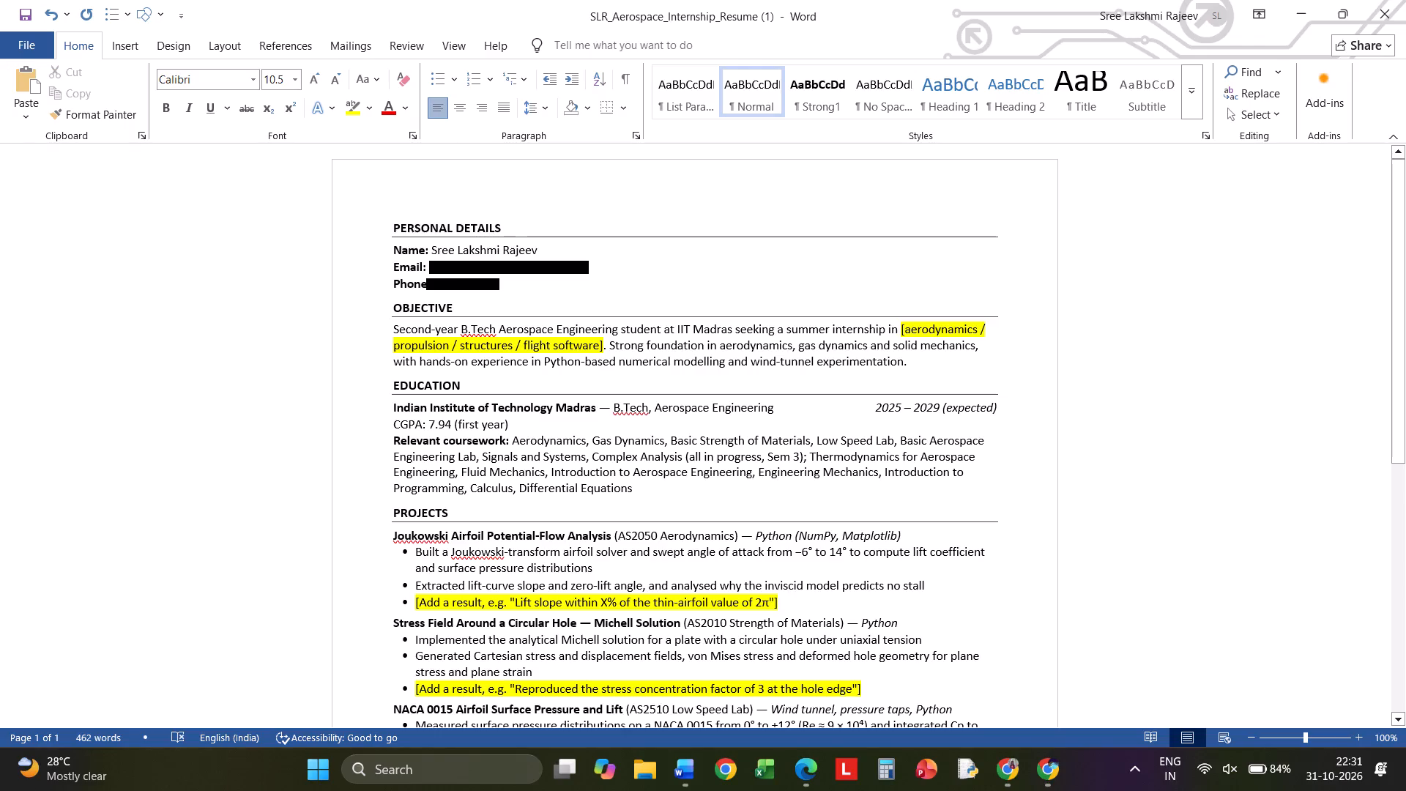
Insert "(completed 3rd semester)" after "Second-year" in the Objective paragraph.
key("space")
type("(cpm")
key("BackSpace")
key("BackSpace")
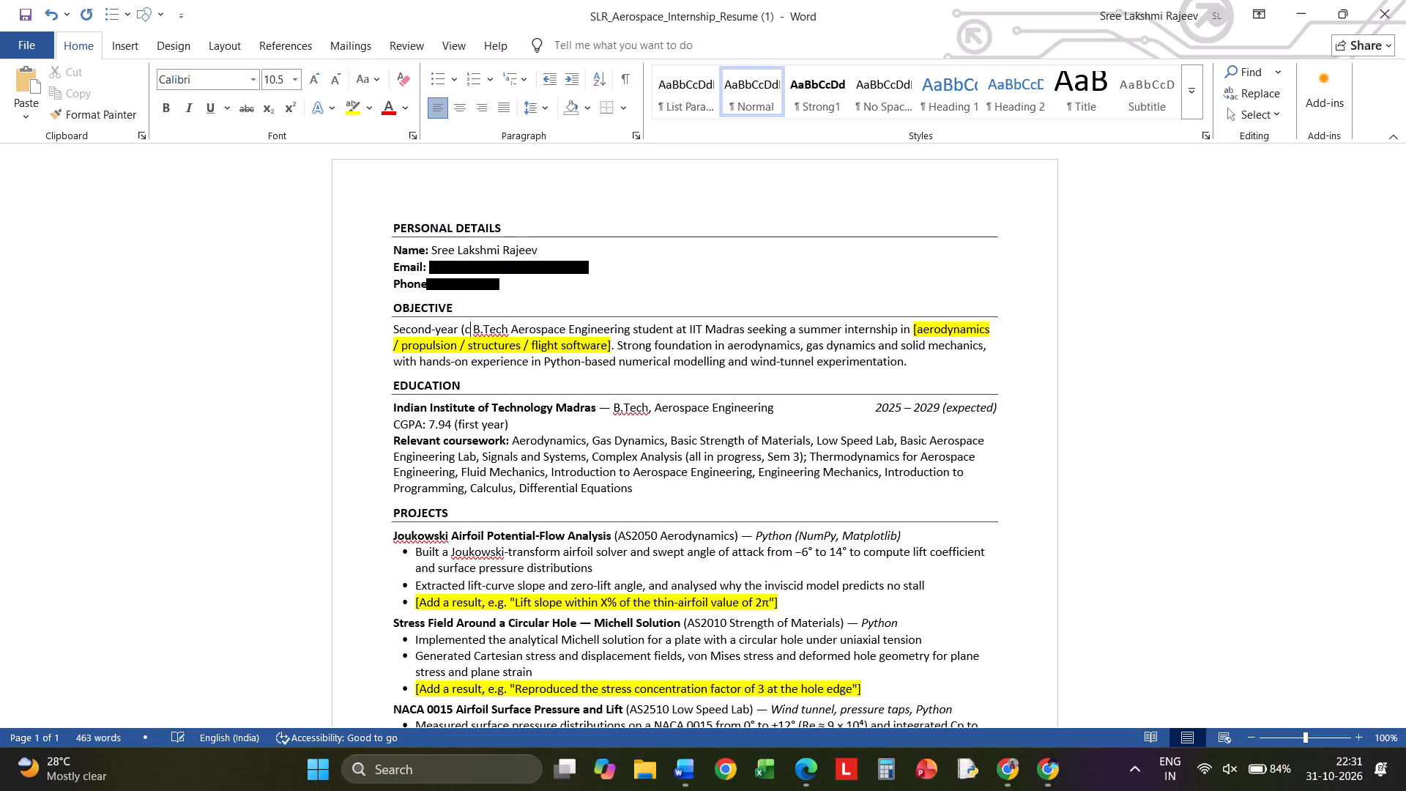
type("ompleted 3rd semem")
key("BackSpace")
key("s")
type("ter")
key("shift+parenright")
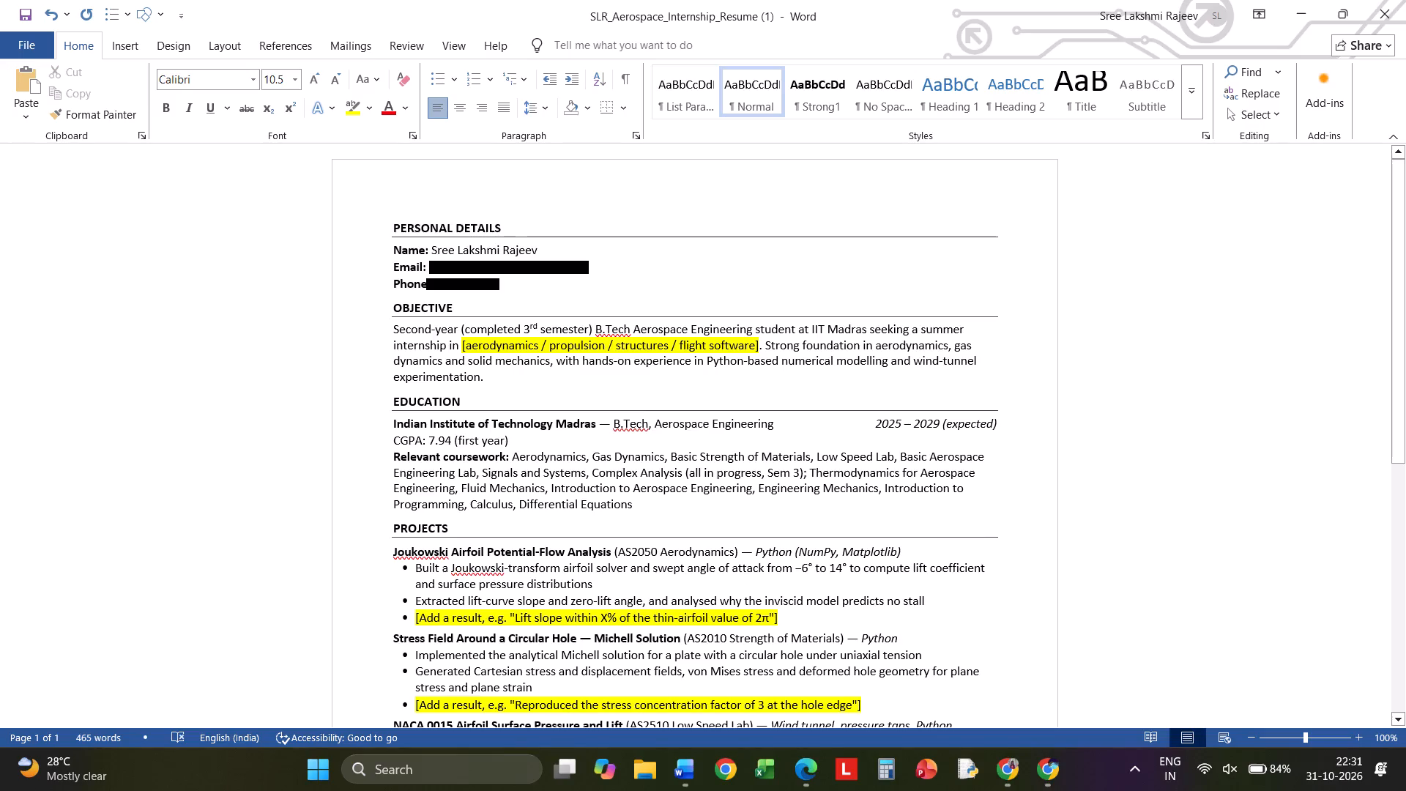
Remove the word "summer" from the Objective so the phrase reads "seeking an internship".
left_click_drag(922, 332, 963, 330)
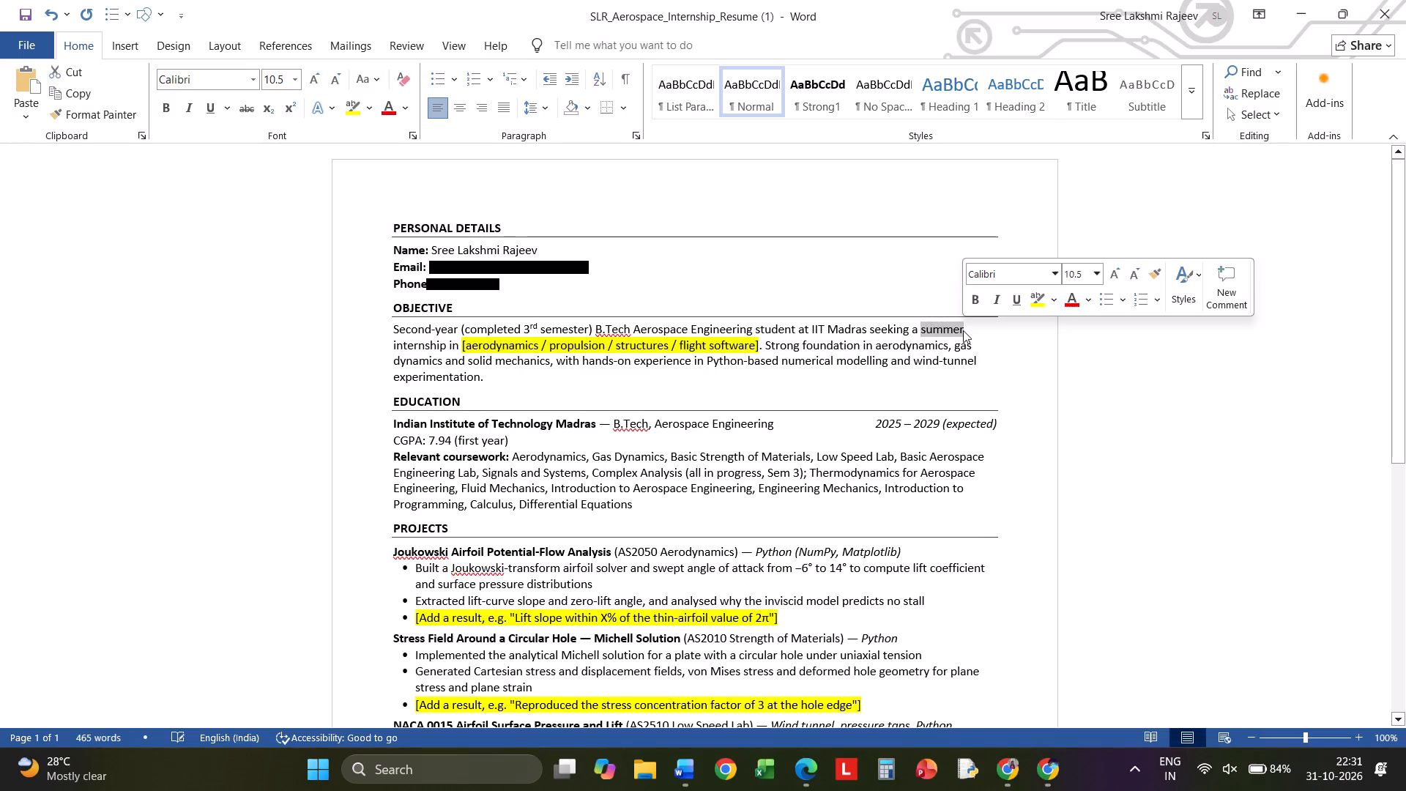
key("BackSpace")
key("BackSpace")
key("m")
key("BackSpace")
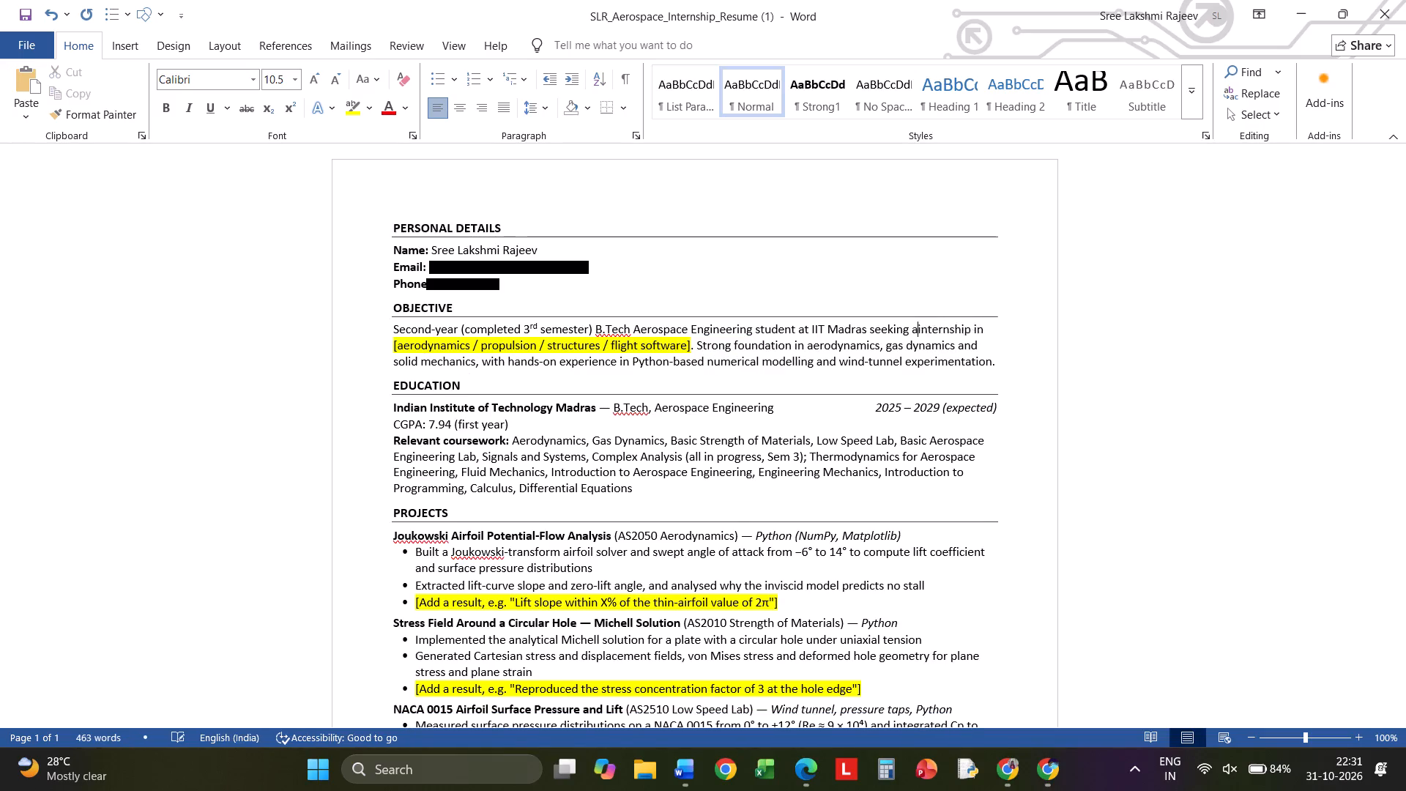
type("n")
key("space")
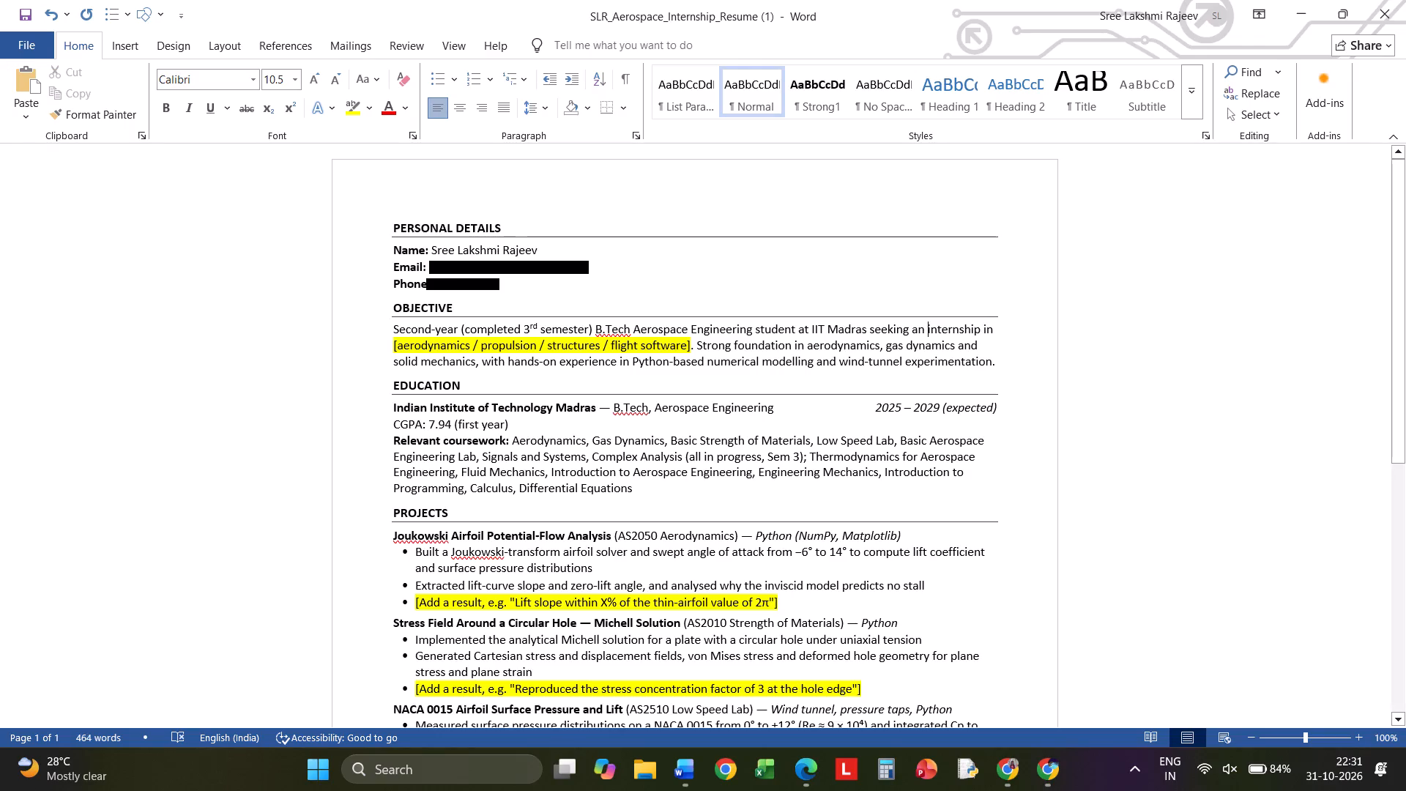
Replace the highlighted specialisation placeholder in the Objective, including the "in" before it, with "in aerospace field, preferably research base".
left_click_drag(982, 329, 699, 341)
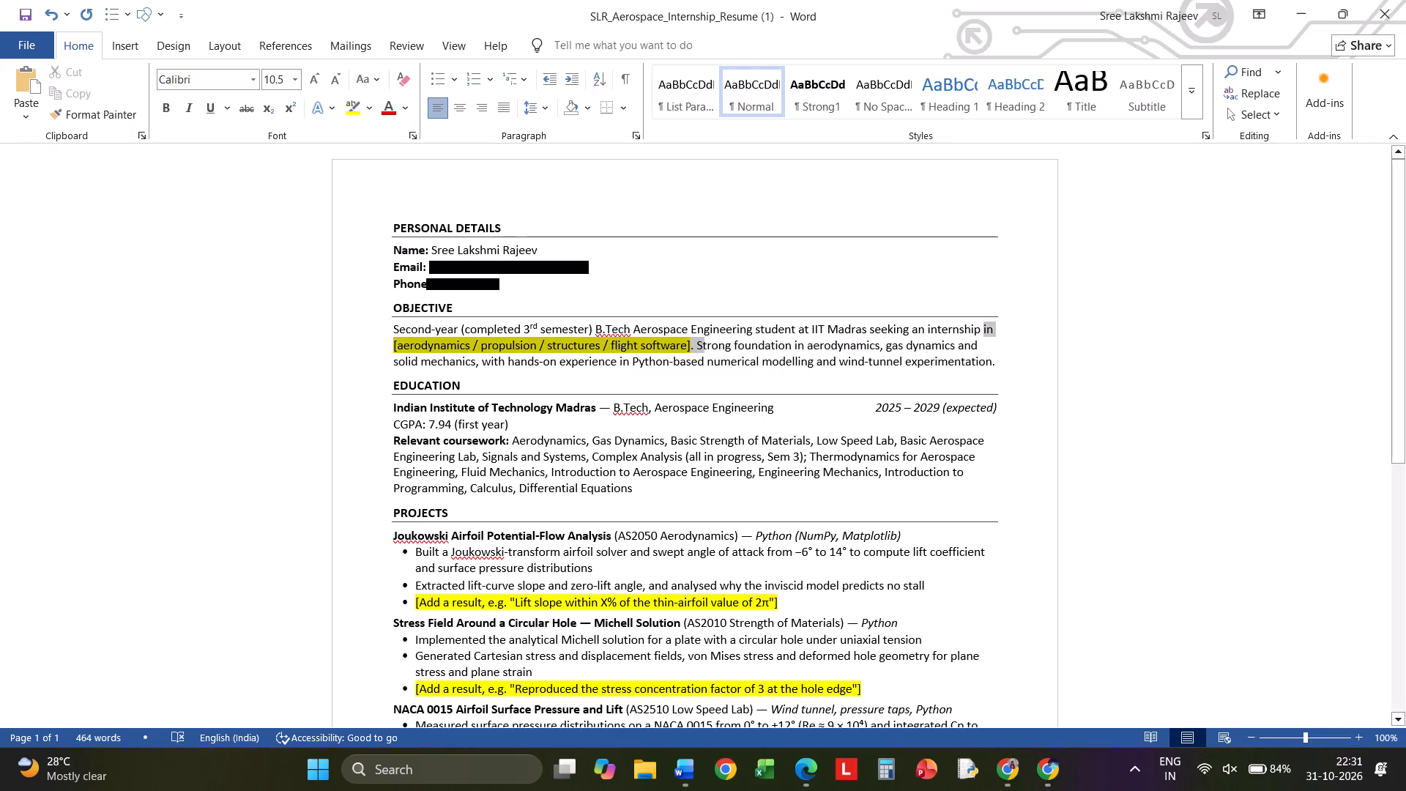
left_click_drag(699, 341, 691, 342)
key("BackSpace")
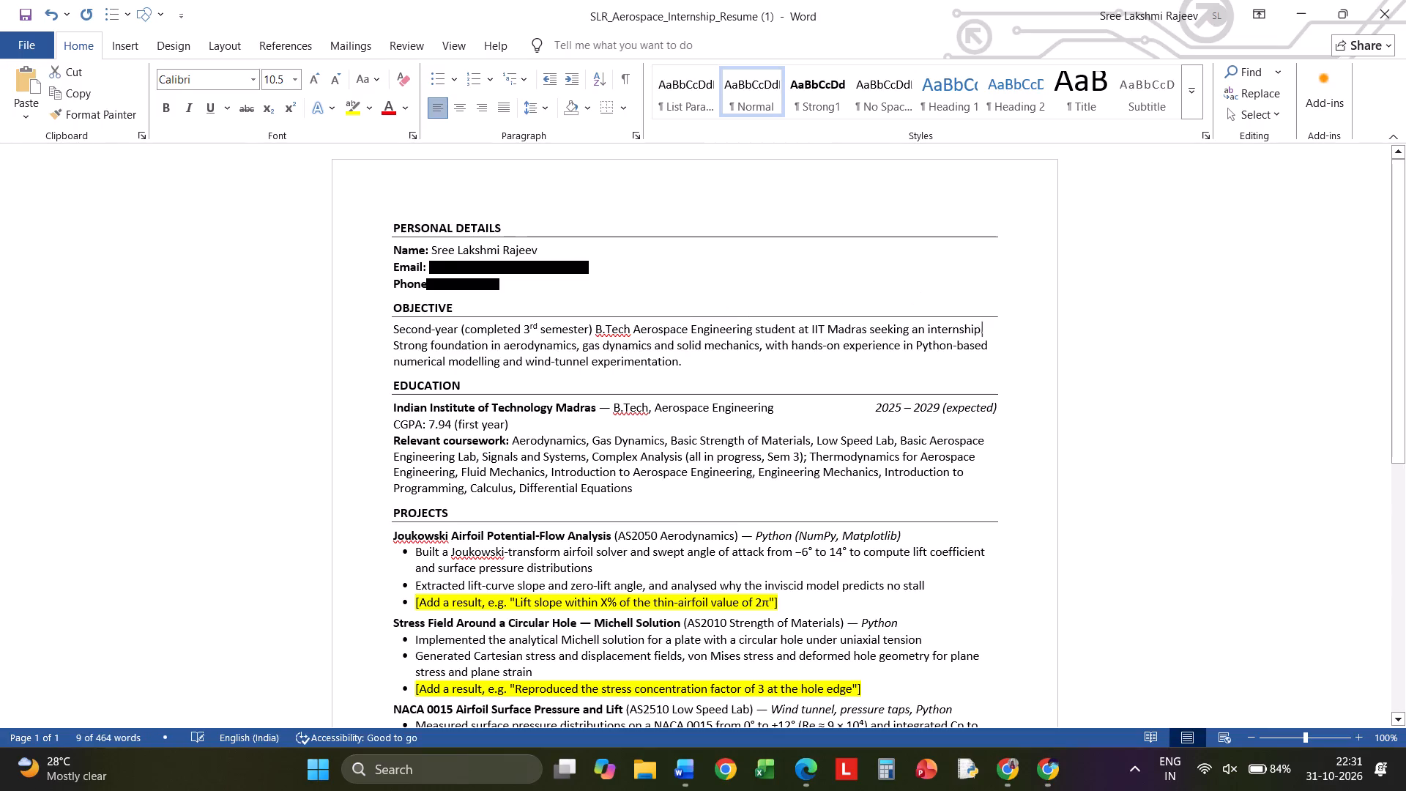
key("space")
type("in aero")
type("space fe")
key("BackSpace")
type("ield, preferably research base")
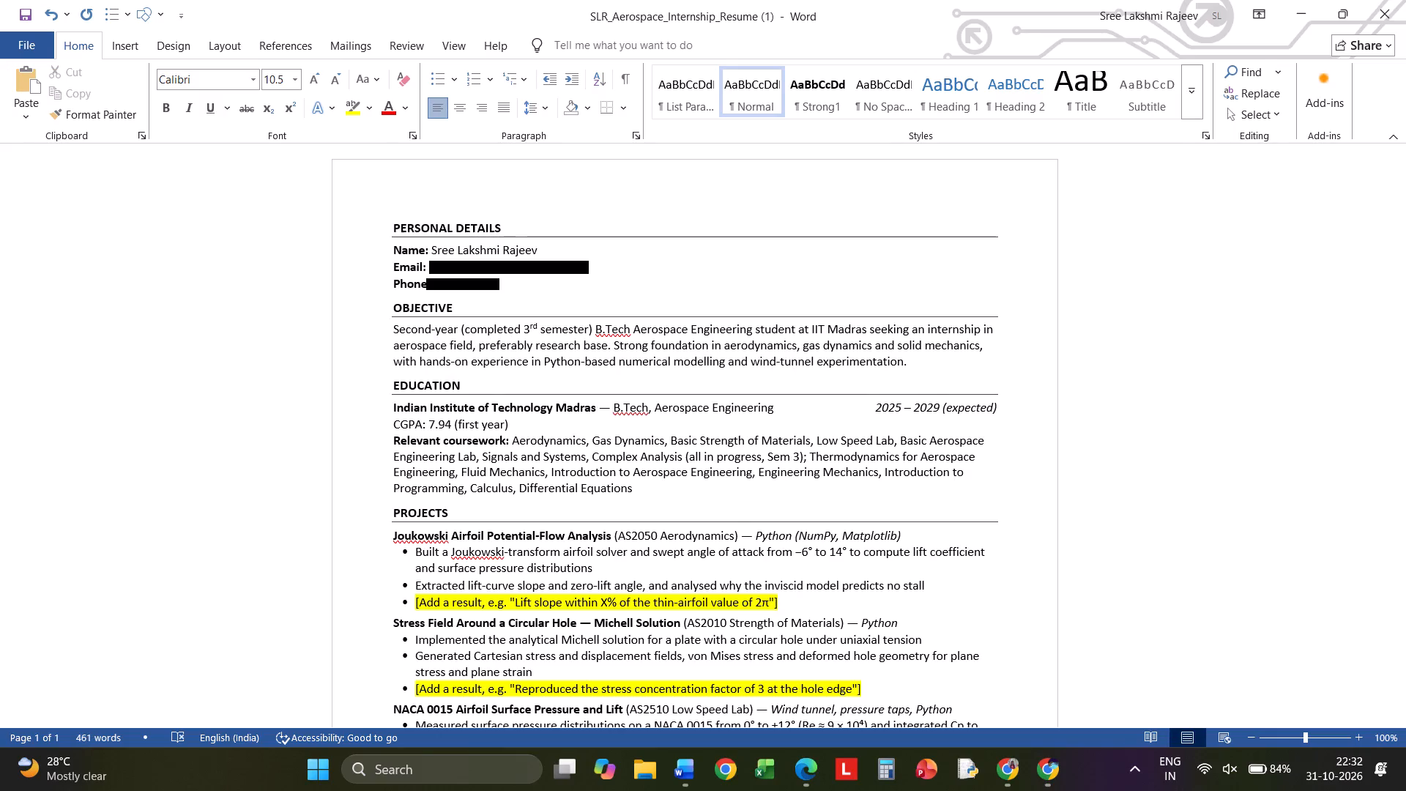
Delete ", preferably research base" from the Objective so the first sentence ends with "aerospace field".
key("BackSpace")
key("BackSpace")
key("BackSpace")
key("BackSpace")
key("BackSpace")
key("BackSpace")
key("BackSpace")
key("BackSpace")
key("BackSpace")
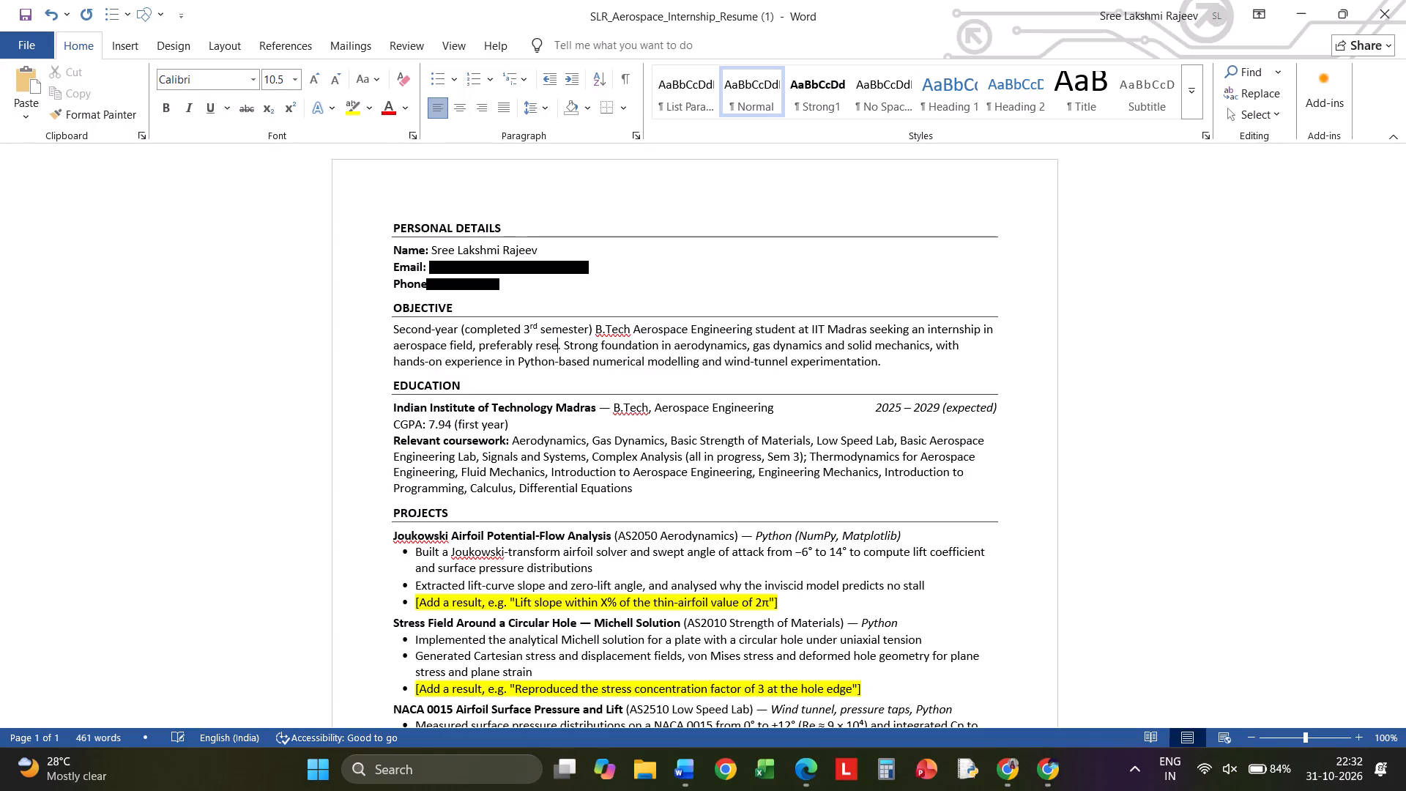
type("ar")
key("BackSpace")
key("BackSpace")
key("BackSpace")
key("BackSpace")
key("BackSpace")
key("BackSpace")
key("BackSpace")
key("BackSpace")
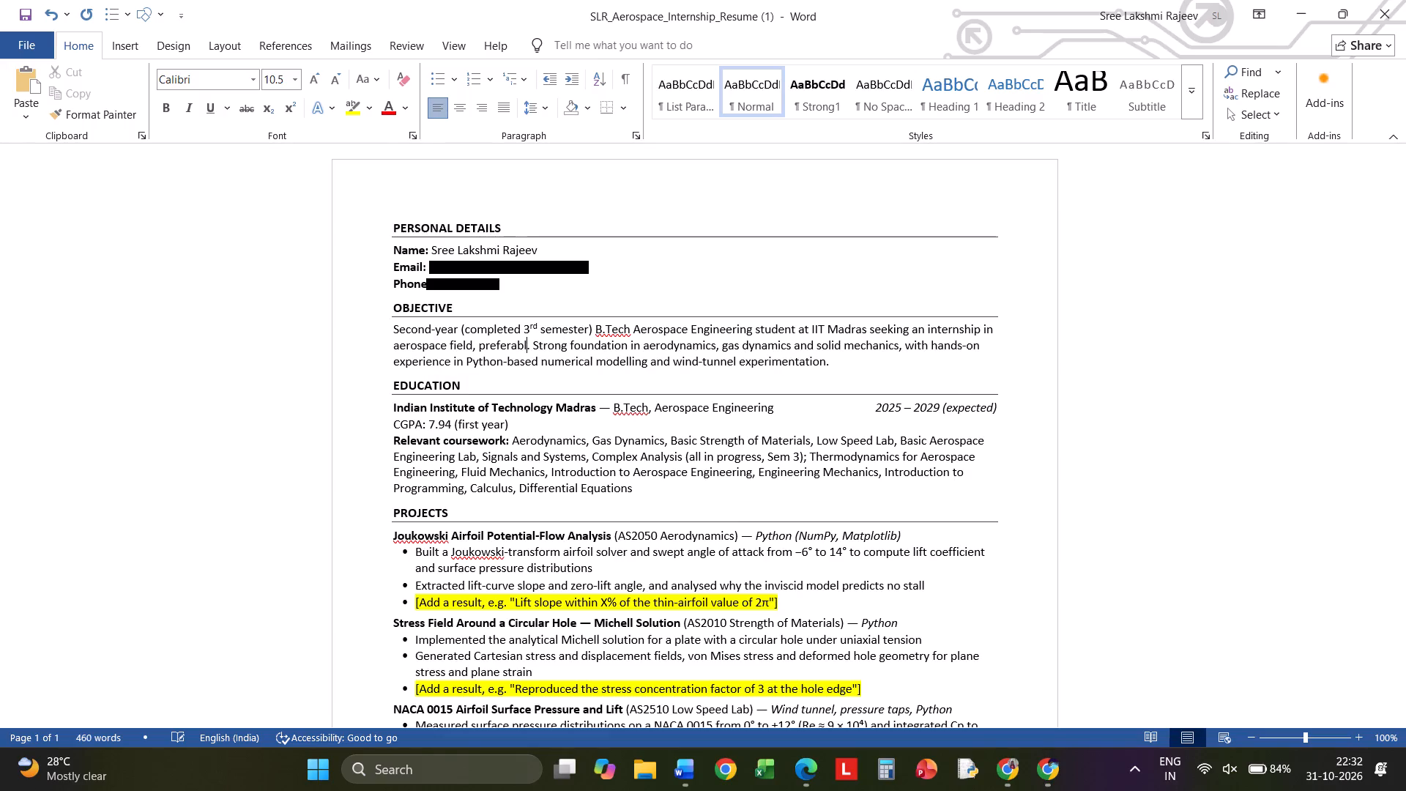
key("BackSpace")
key("BackSpace")
key("BackSpace")
key("BackSpace")
key("BackSpace")
key("BackSpace")
key("BackSpace")
key("BackSpace")
key("BackSpace")
key("BackSpace")
key("BackSpace")
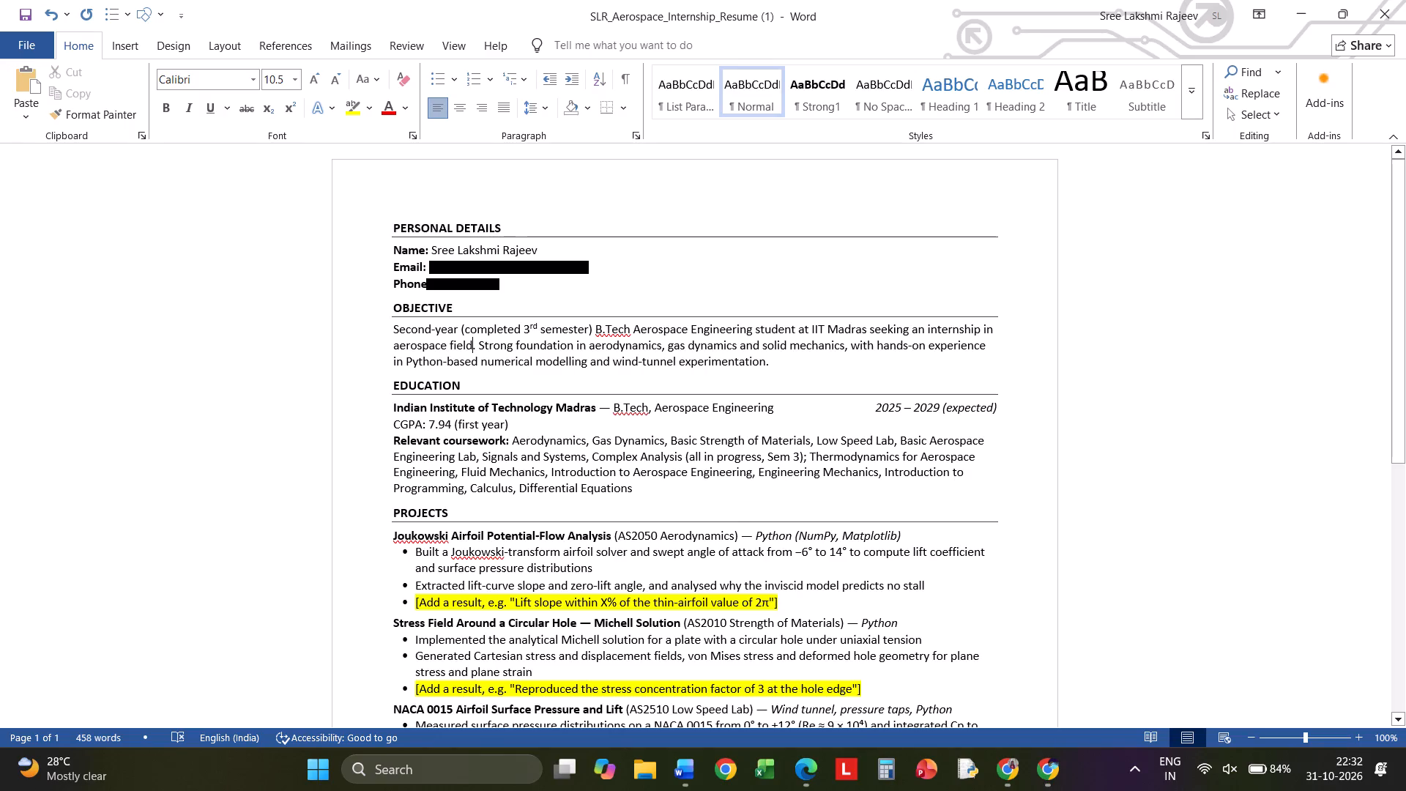
Replace "solid" with "fluid" before "mechanics" in the Objective paragraph.
left_click_drag(787, 346, 765, 349)
left_click_drag(765, 349, 761, 349)
key("BackSpace")
key("f")
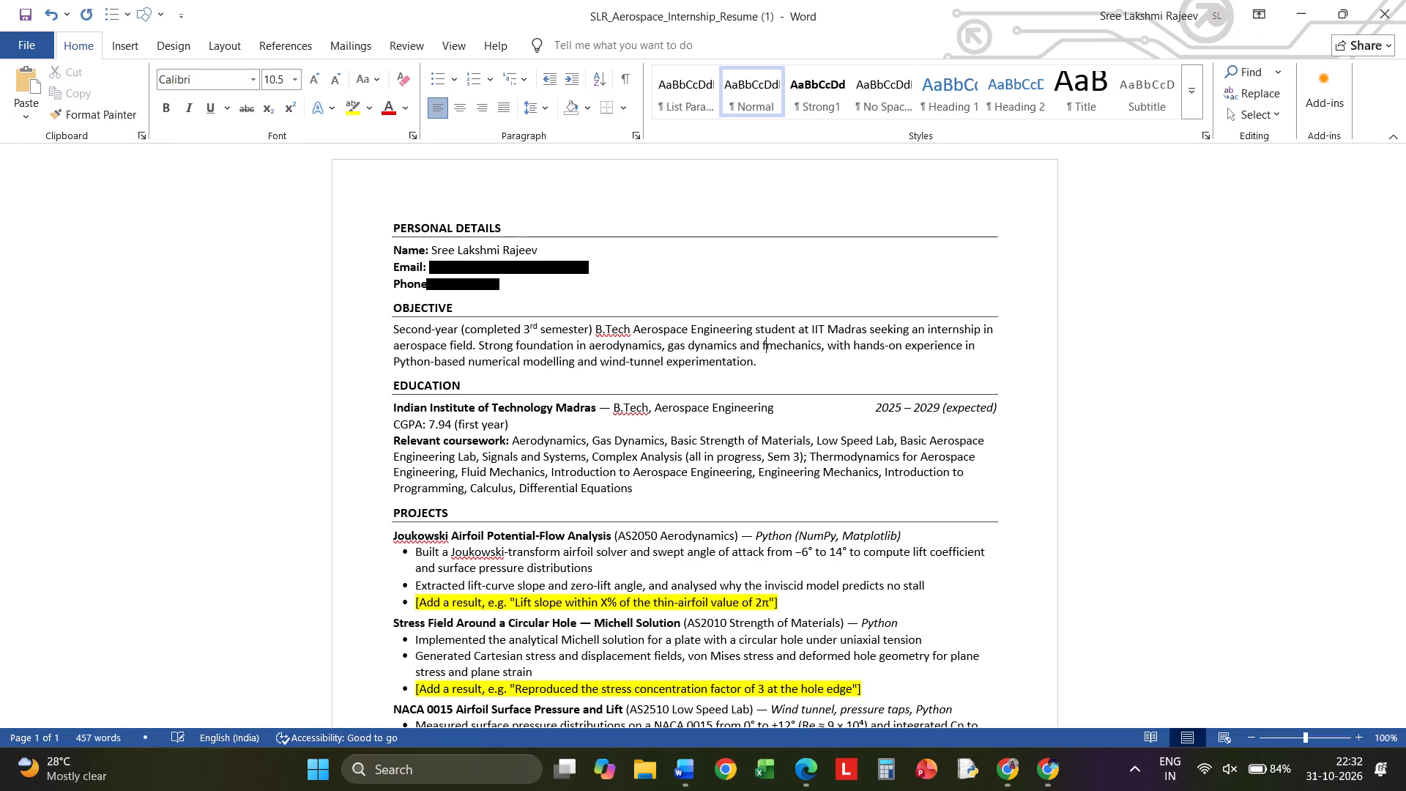
type("luid")
key("space")
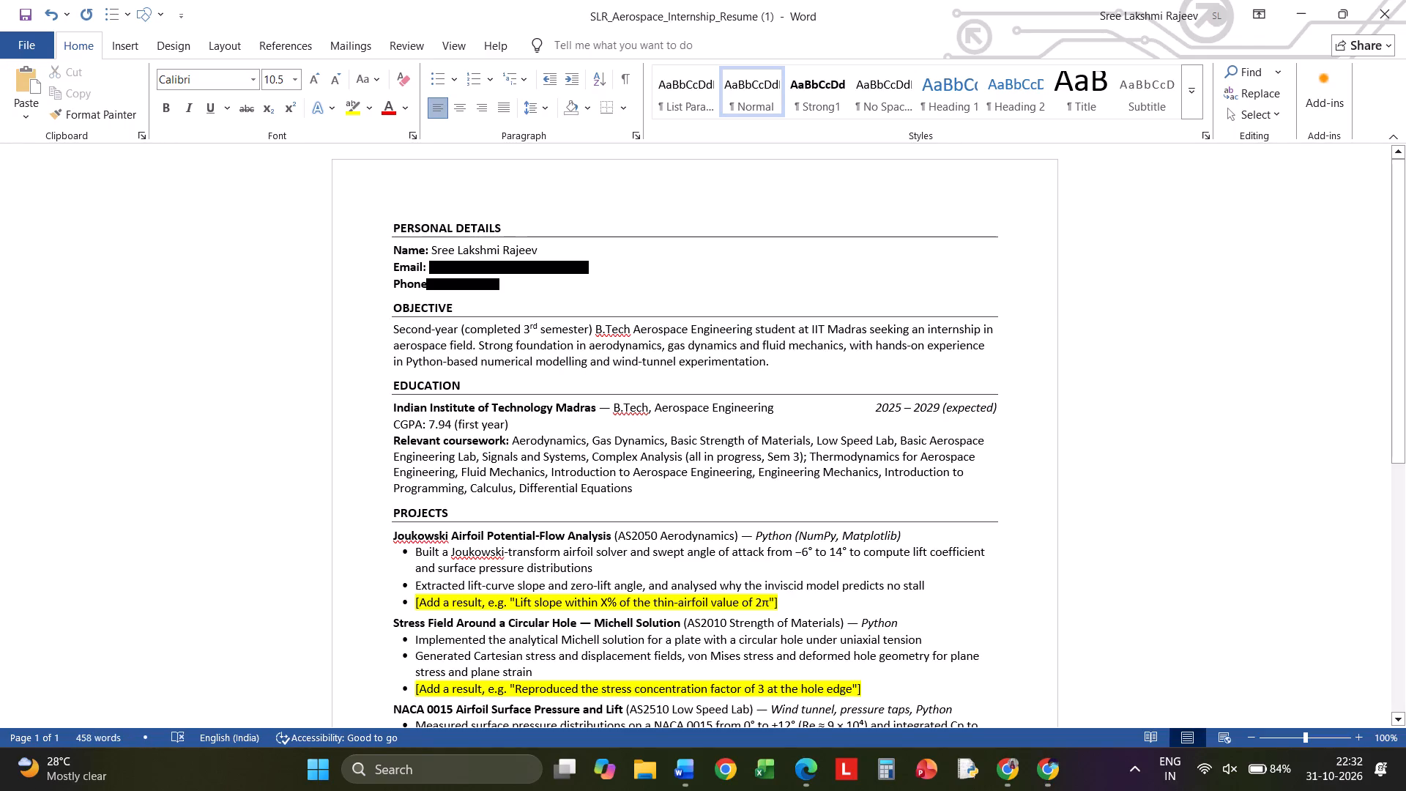
Remove "(expected)" from the degree dates in the Education section, leaving "2025 – 2029".
scroll(793, 374, "down", 1)
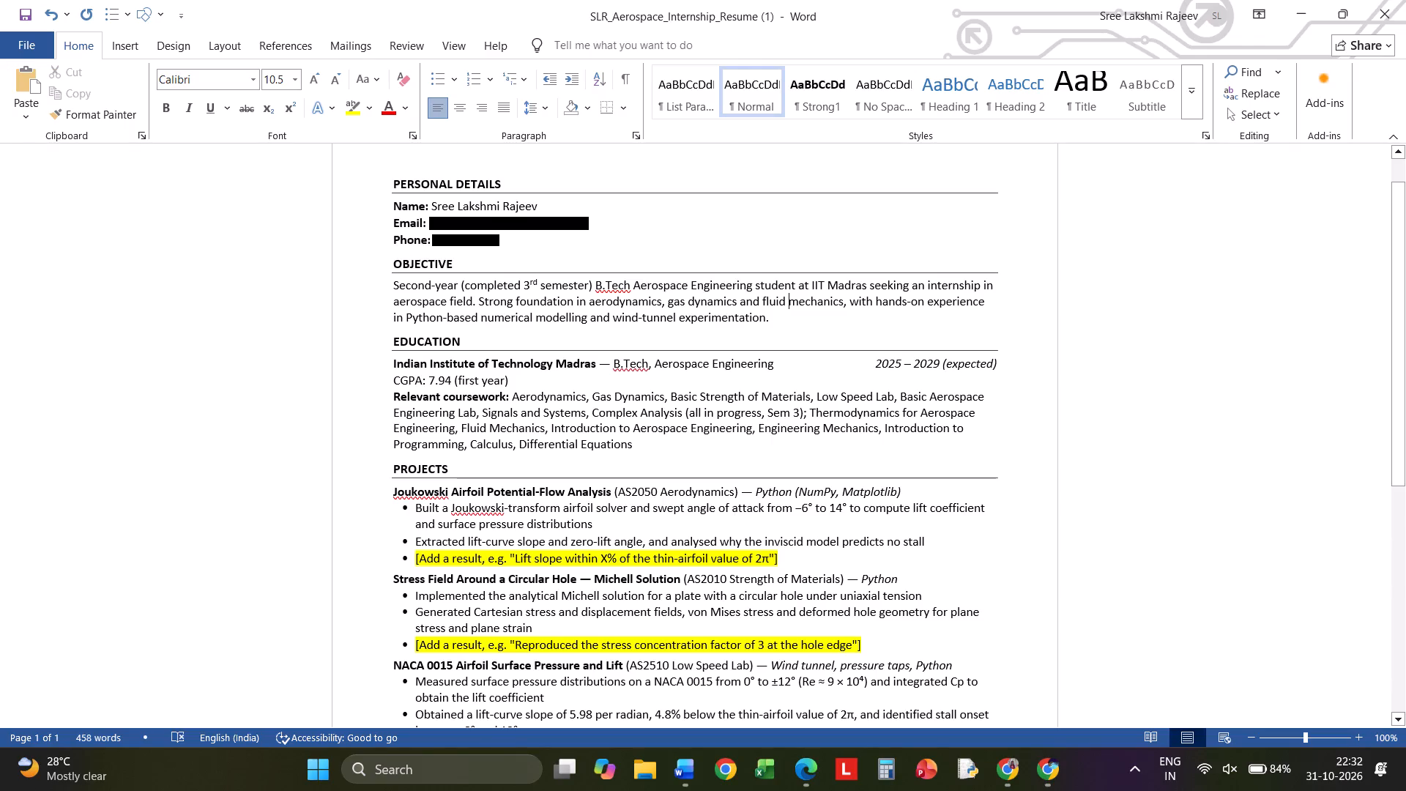
left_click_drag(942, 363, 981, 369)
left_click(942, 368)
left_click(1000, 366)
key("BackSpace")
key("BackSpace")
key("BackSpace")
key("BackSpace")
key("BackSpace")
key("BackSpace")
key("BackSpace")
key("BackSpace")
key("BackSpace")
key("BackSpace")
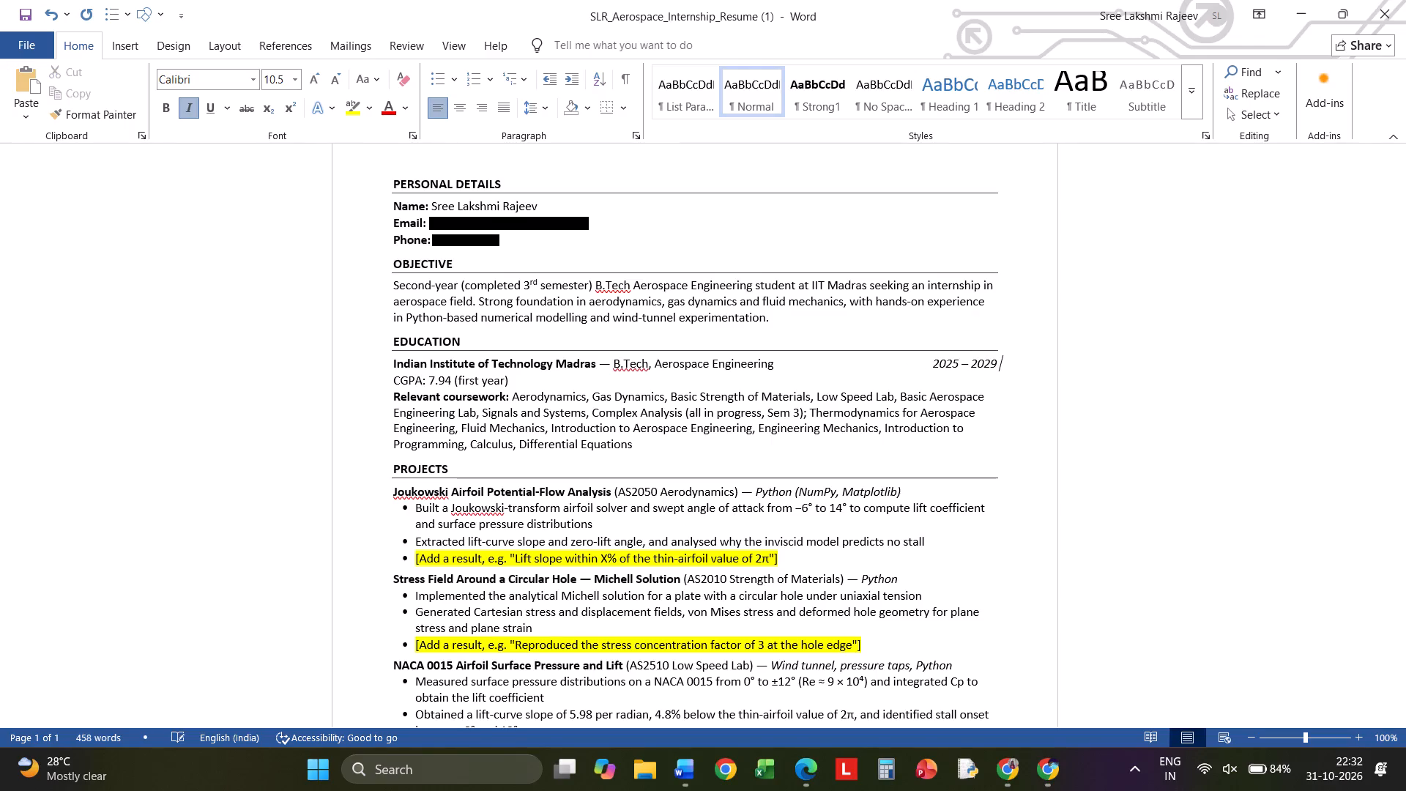
key("BackSpace")
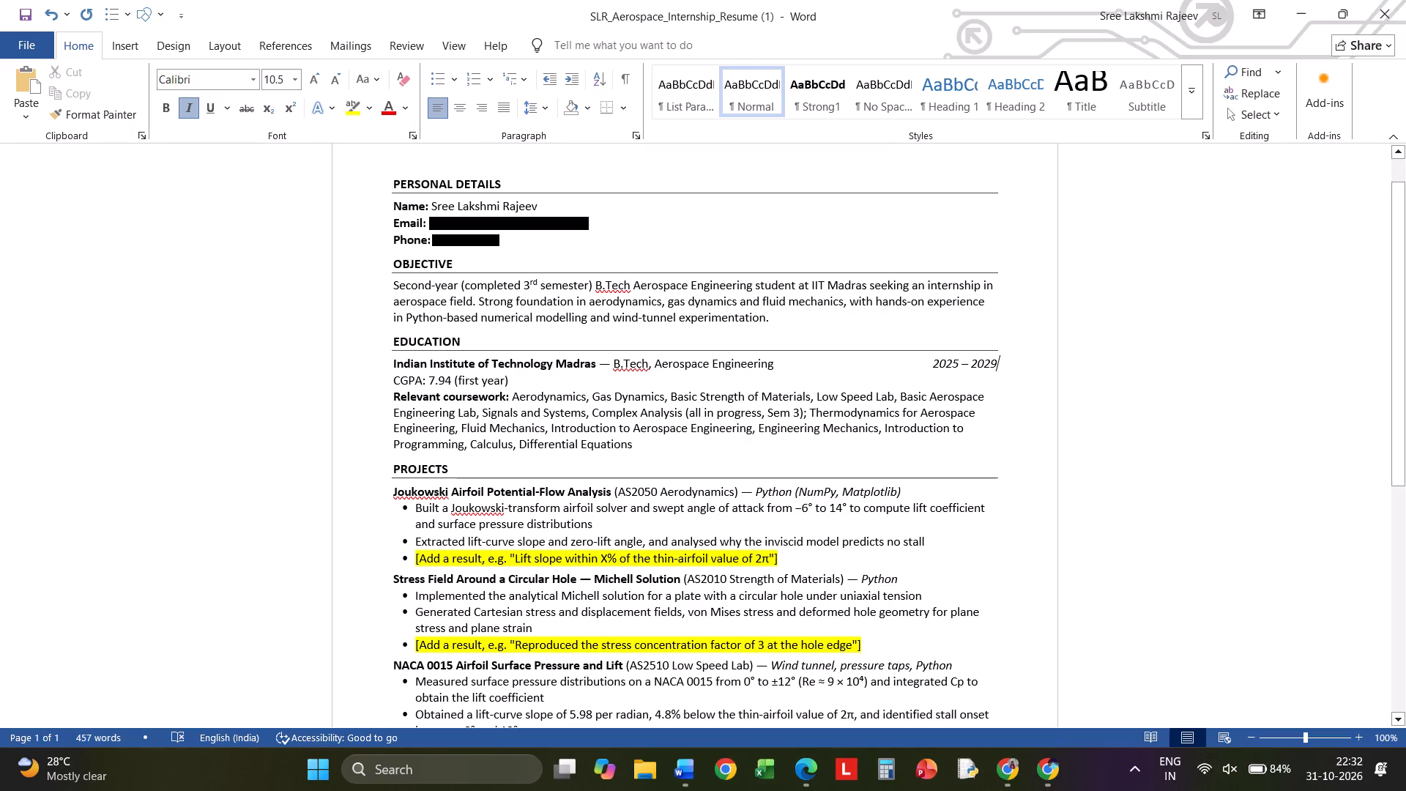
Move "(all in progress, Sem 3)" from the Relevant coursework text to a new line three lines below the Additional entry under Skills.
left_click(584, 398)
left_click_drag(685, 412, 804, 411)
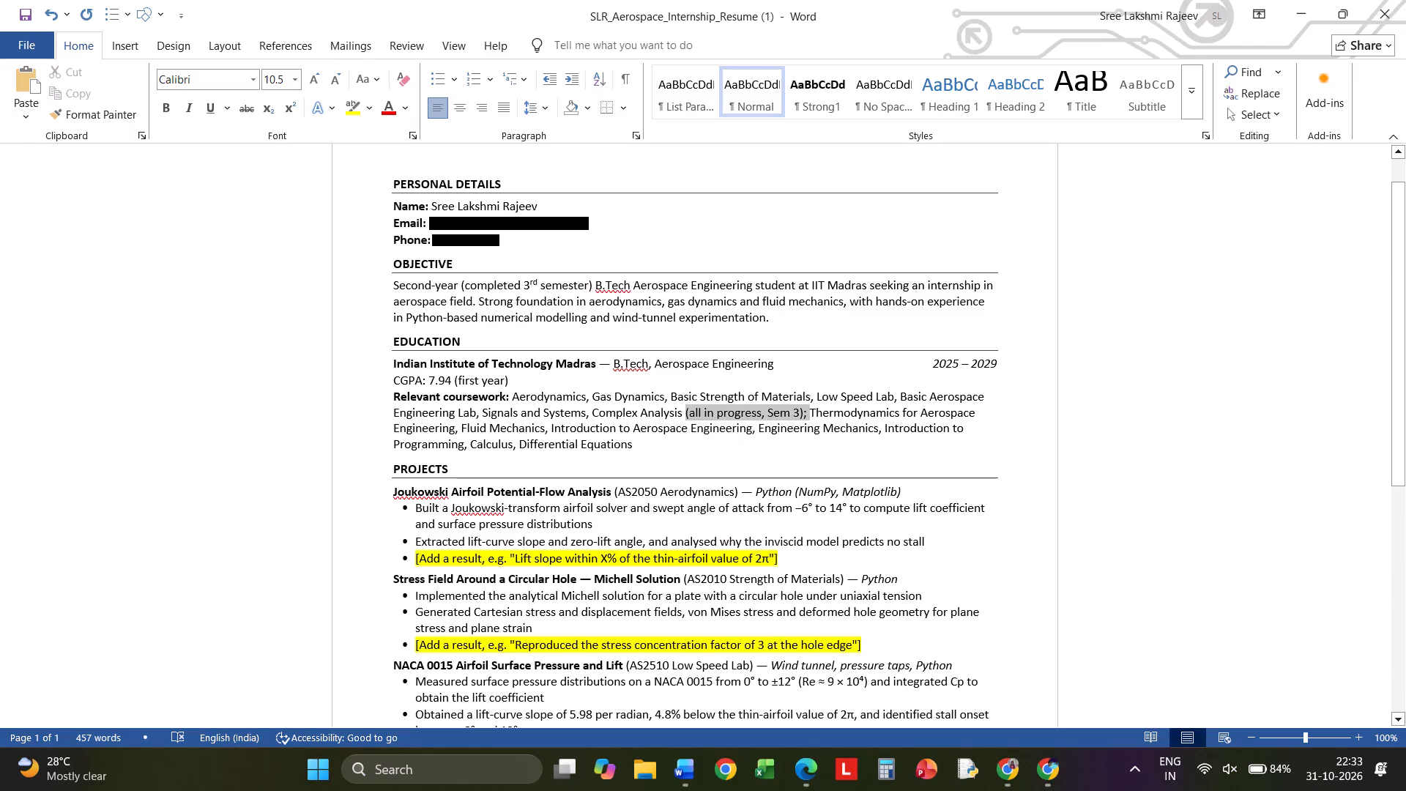
left_click_drag(804, 411, 803, 410)
right_click(786, 413)
left_click(807, 448)
scroll(780, 445, "down", 4)
scroll(780, 445, "up", 1)
scroll(780, 445, "down", 1)
scroll(780, 445, "up", 1)
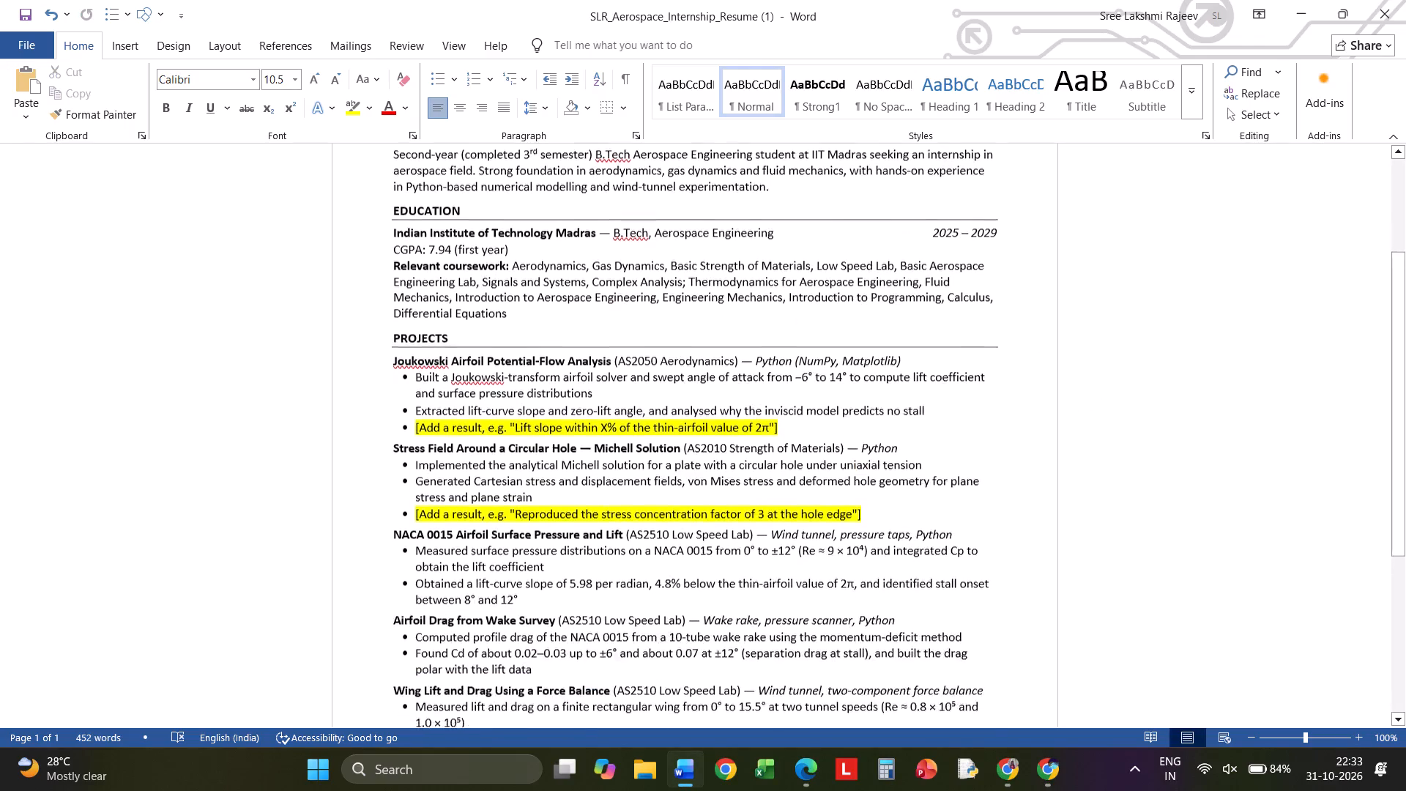
scroll(780, 445, "down", 8)
left_click(664, 560)
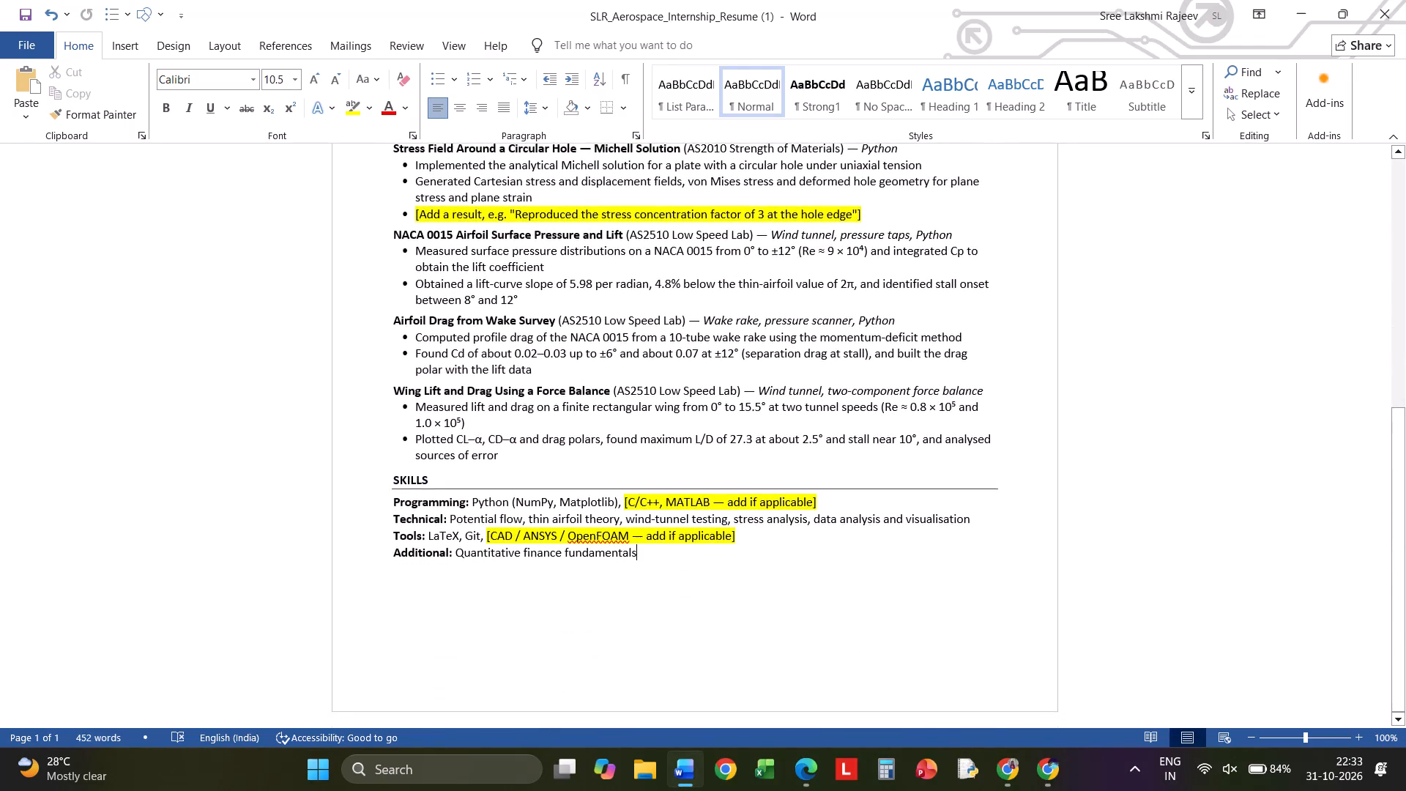
key("Return")
key("Return")
key("Return")
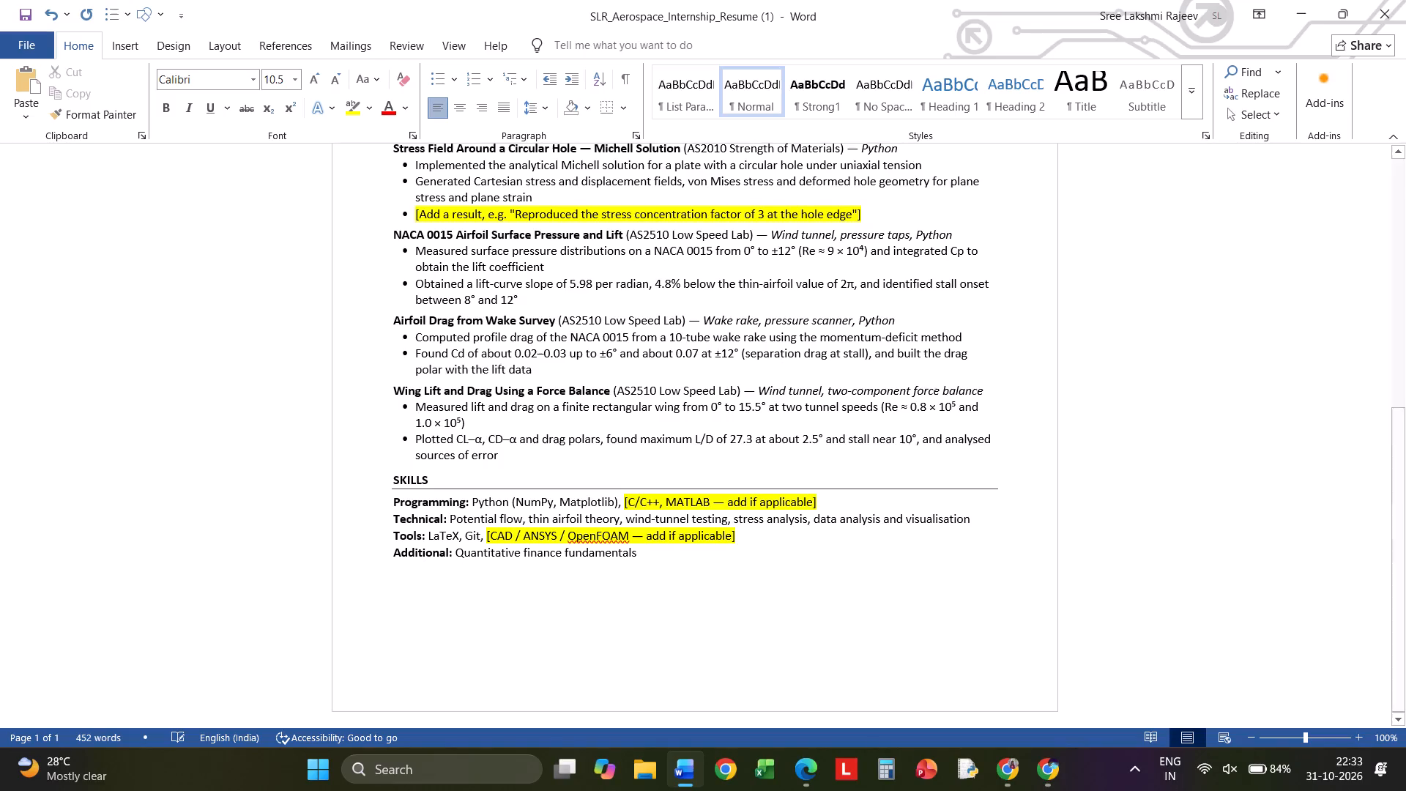
right_click(420, 606)
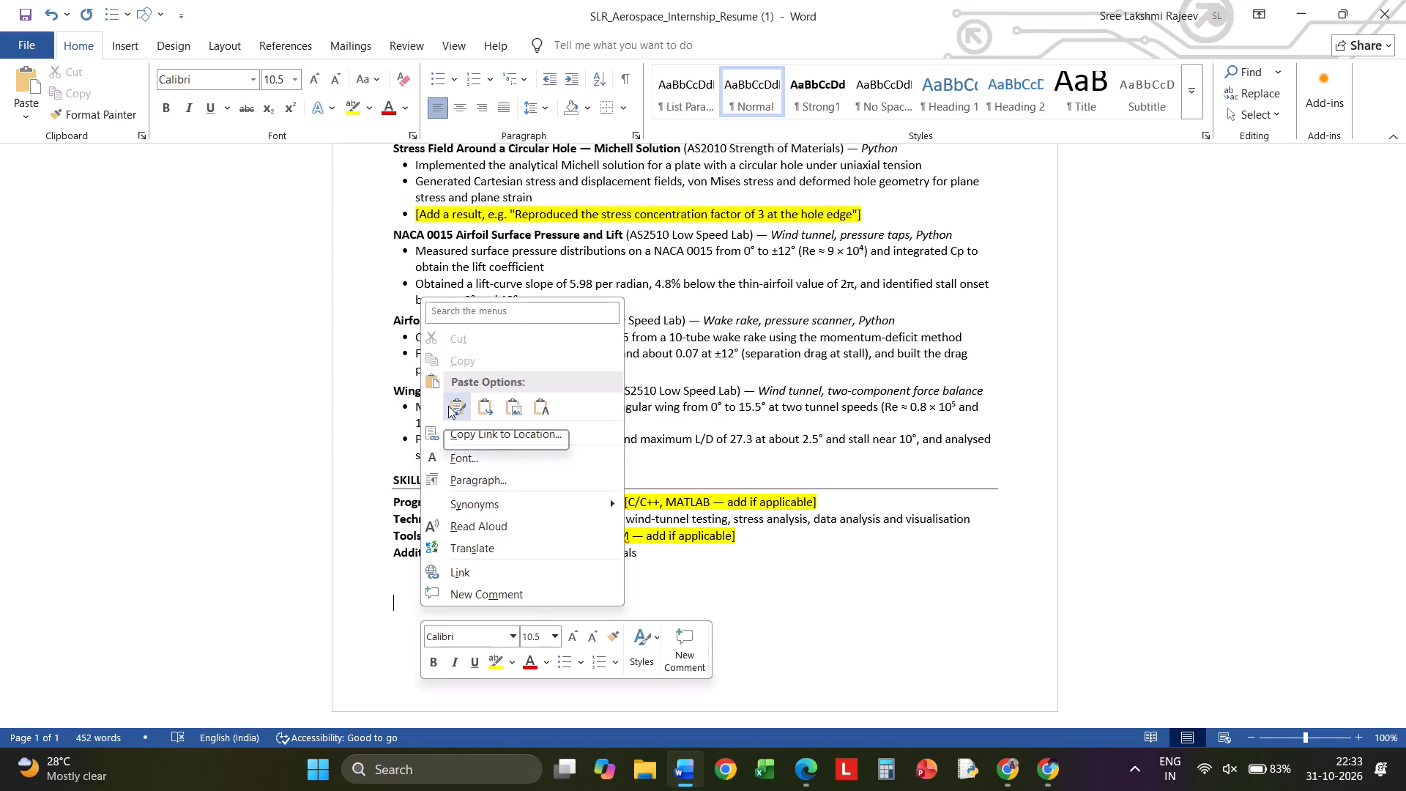
left_click(448, 406)
Add an asterisk after Aerodynamics, Gas Dynamics, Basic Strength of Materials and Low Speed Lab in the Relevant coursework list.
scroll(650, 539, "up", 13)
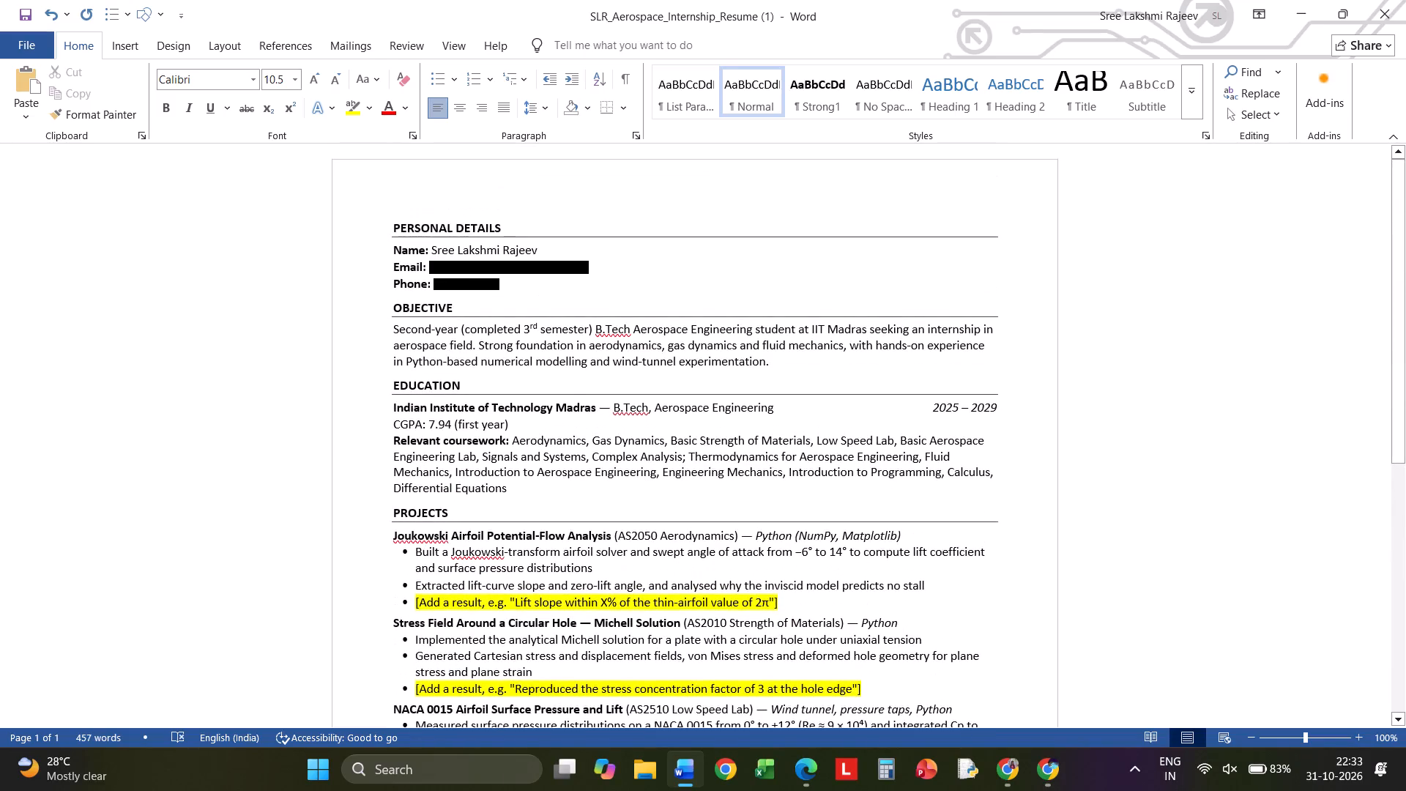
left_click(586, 441)
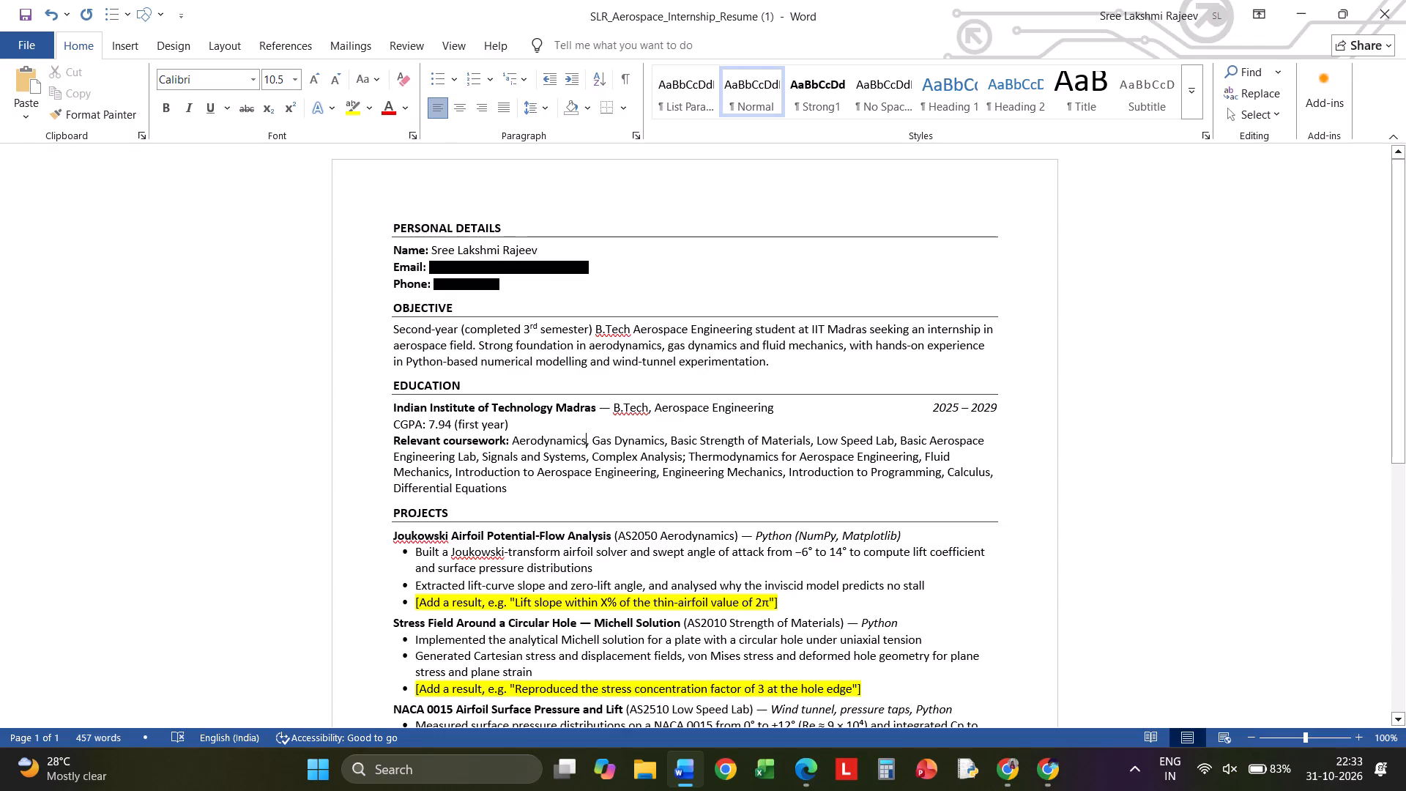
key("shift+asterisk")
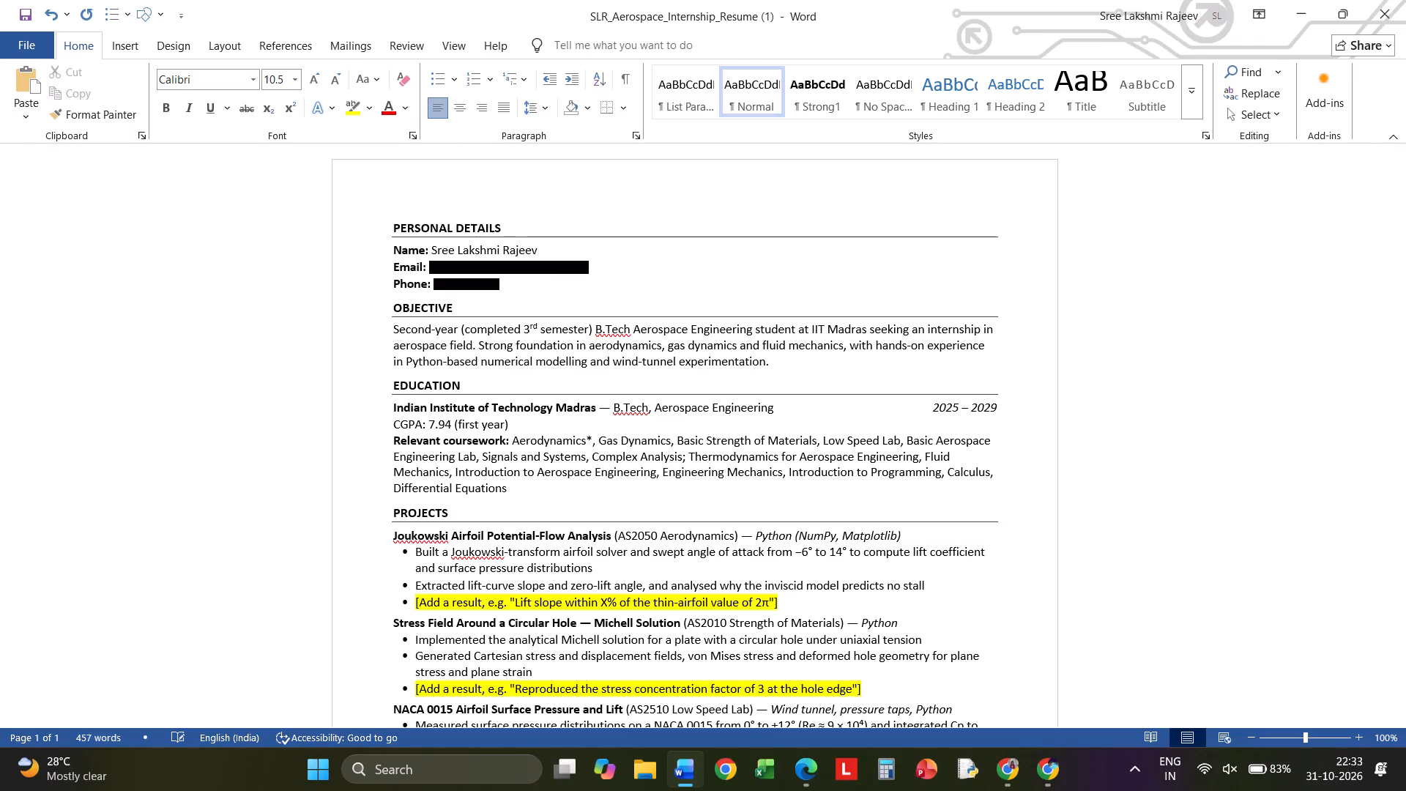
left_click(669, 439)
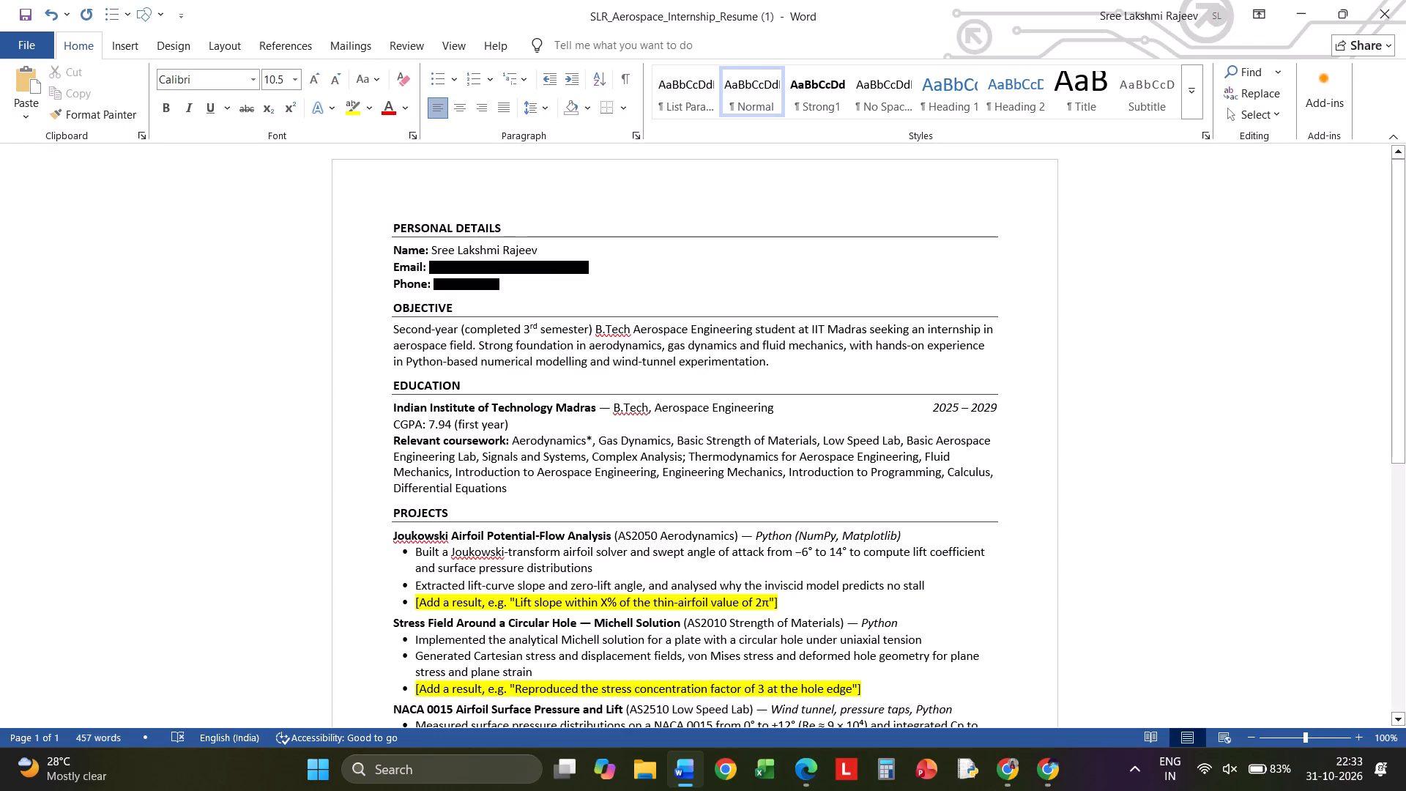
key("shift+asterisk")
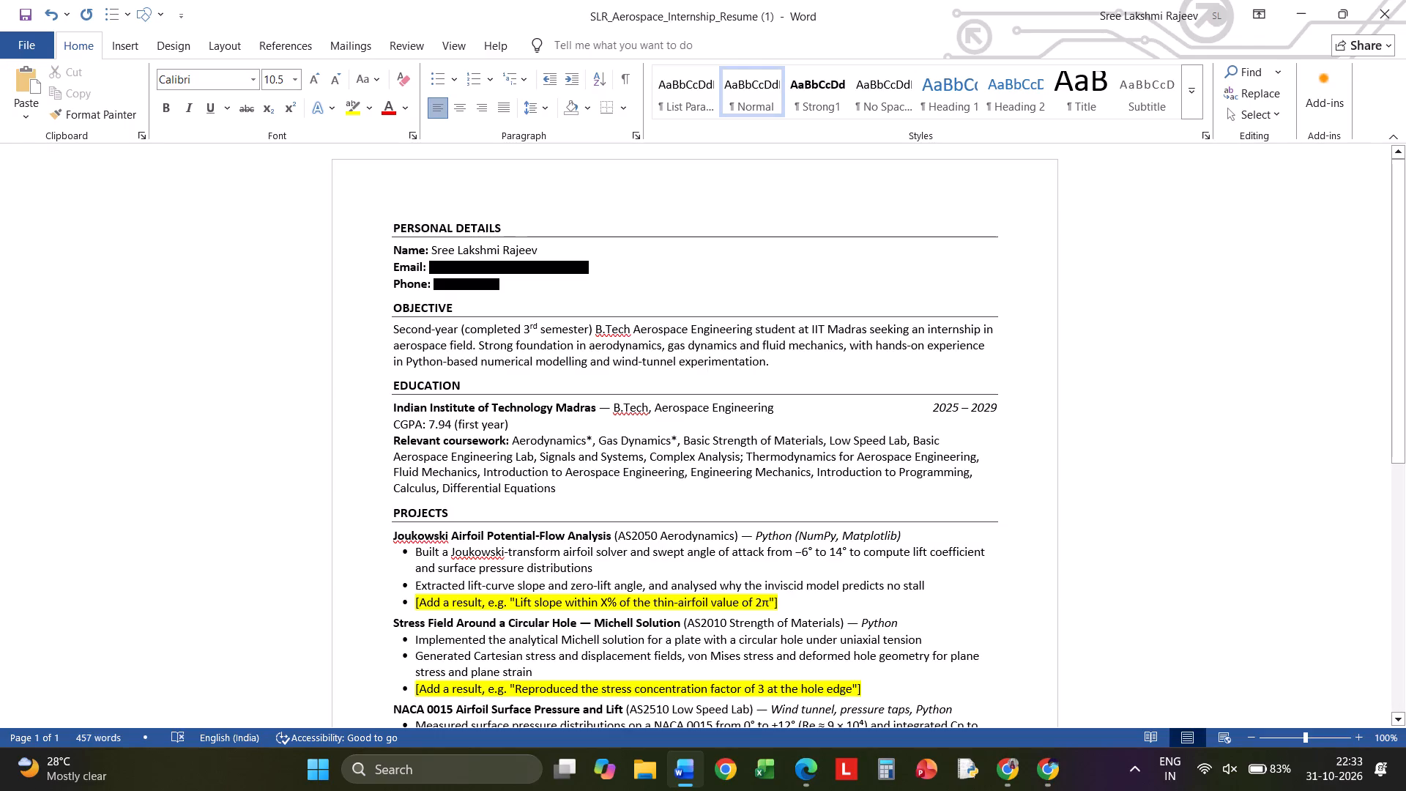
left_click(820, 438)
left_click(823, 442)
key("shift+asterisk")
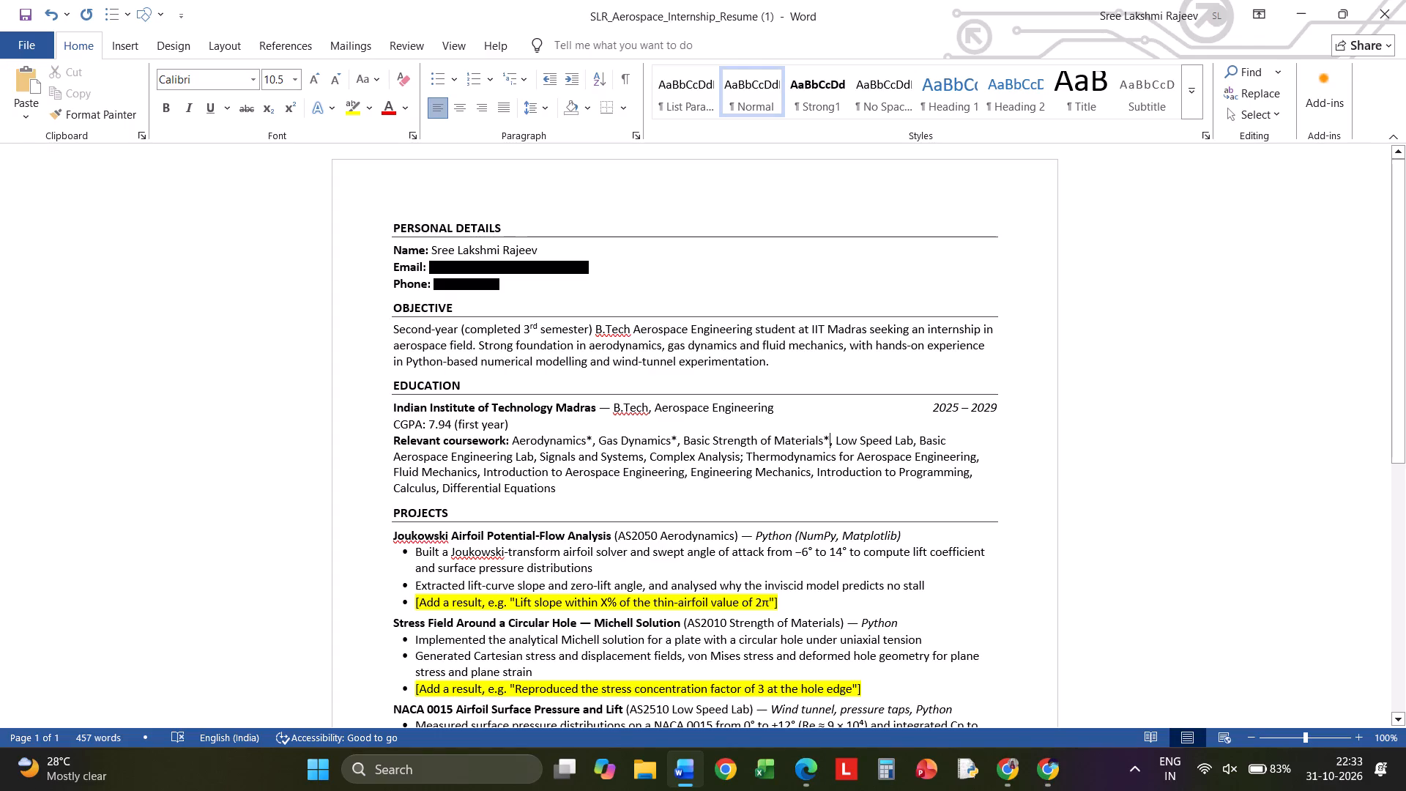
left_click(910, 440)
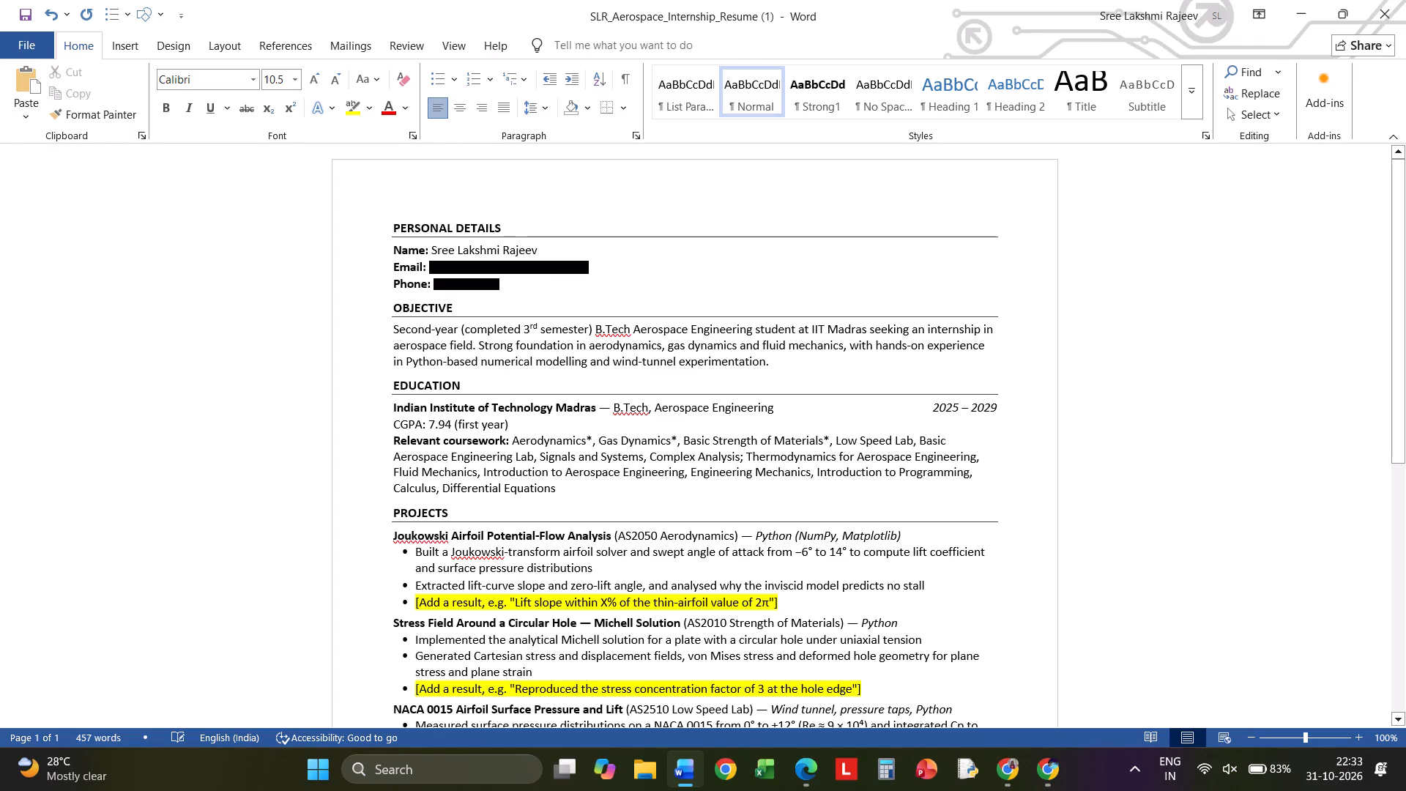
left_click(914, 439)
key("shift+asterisk")
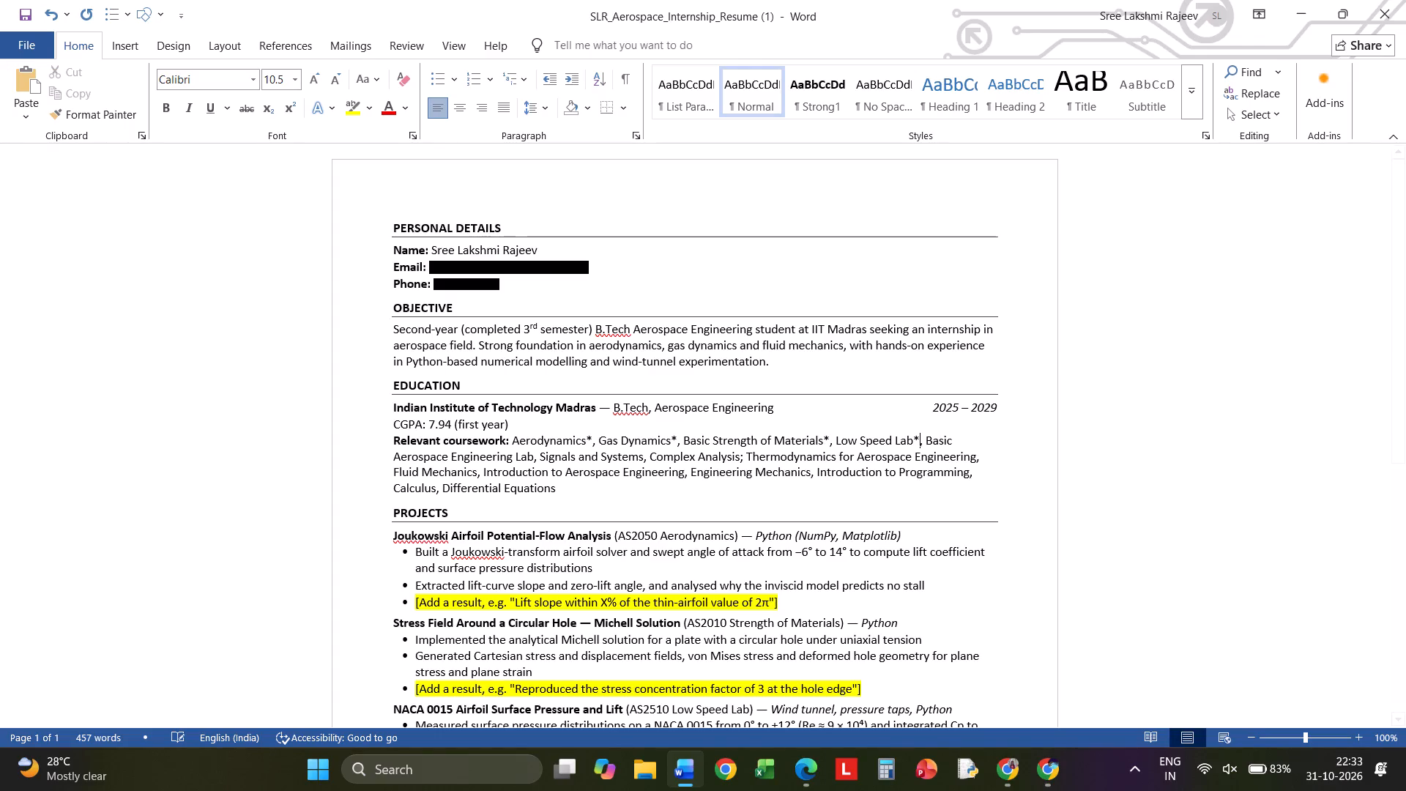
Add an asterisk after Basic Aerospace Engineering Lab, Signals and Systems and Complex Analysis in the Relevant coursework list.
left_click(533, 454)
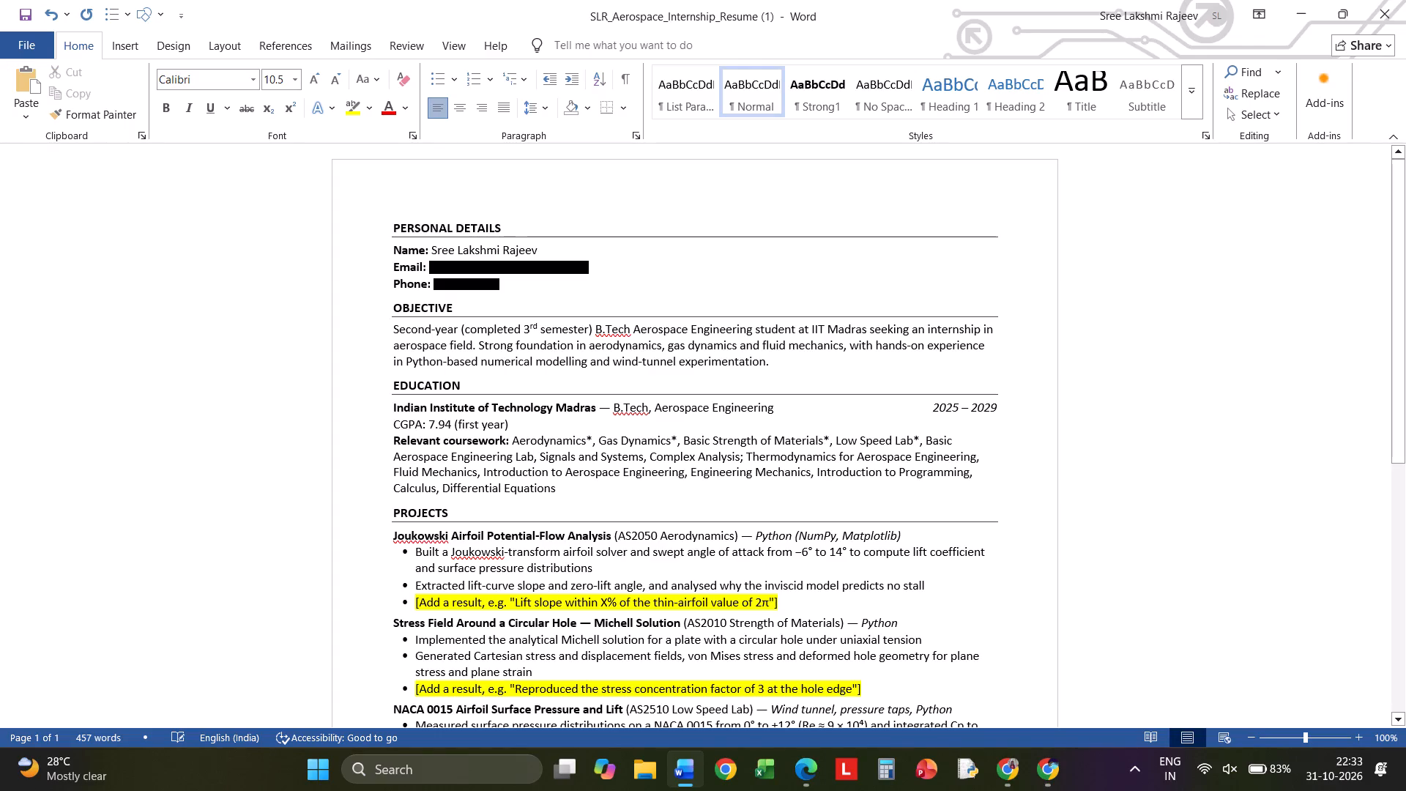
key("shift+asterisk")
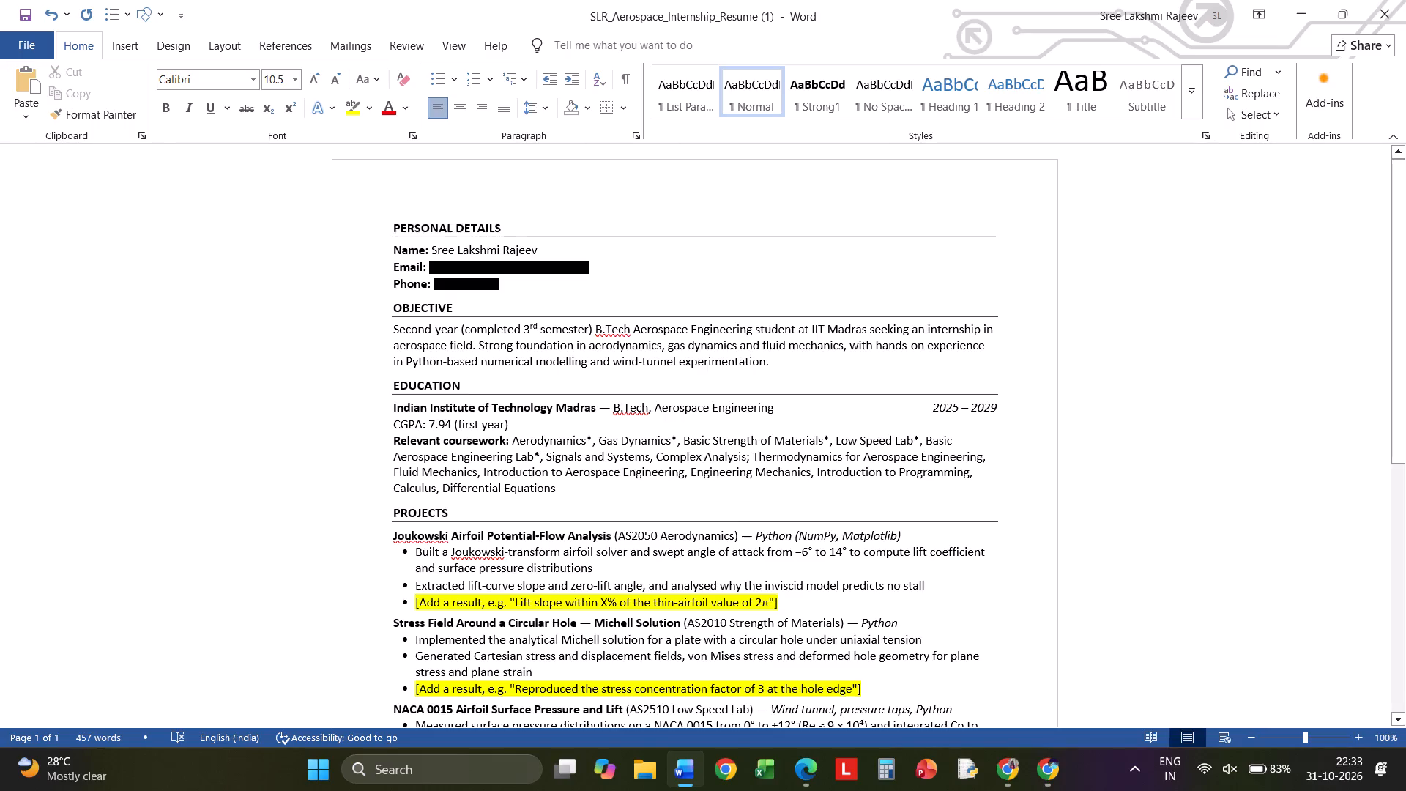
left_click(650, 456)
key("shift+asterisk")
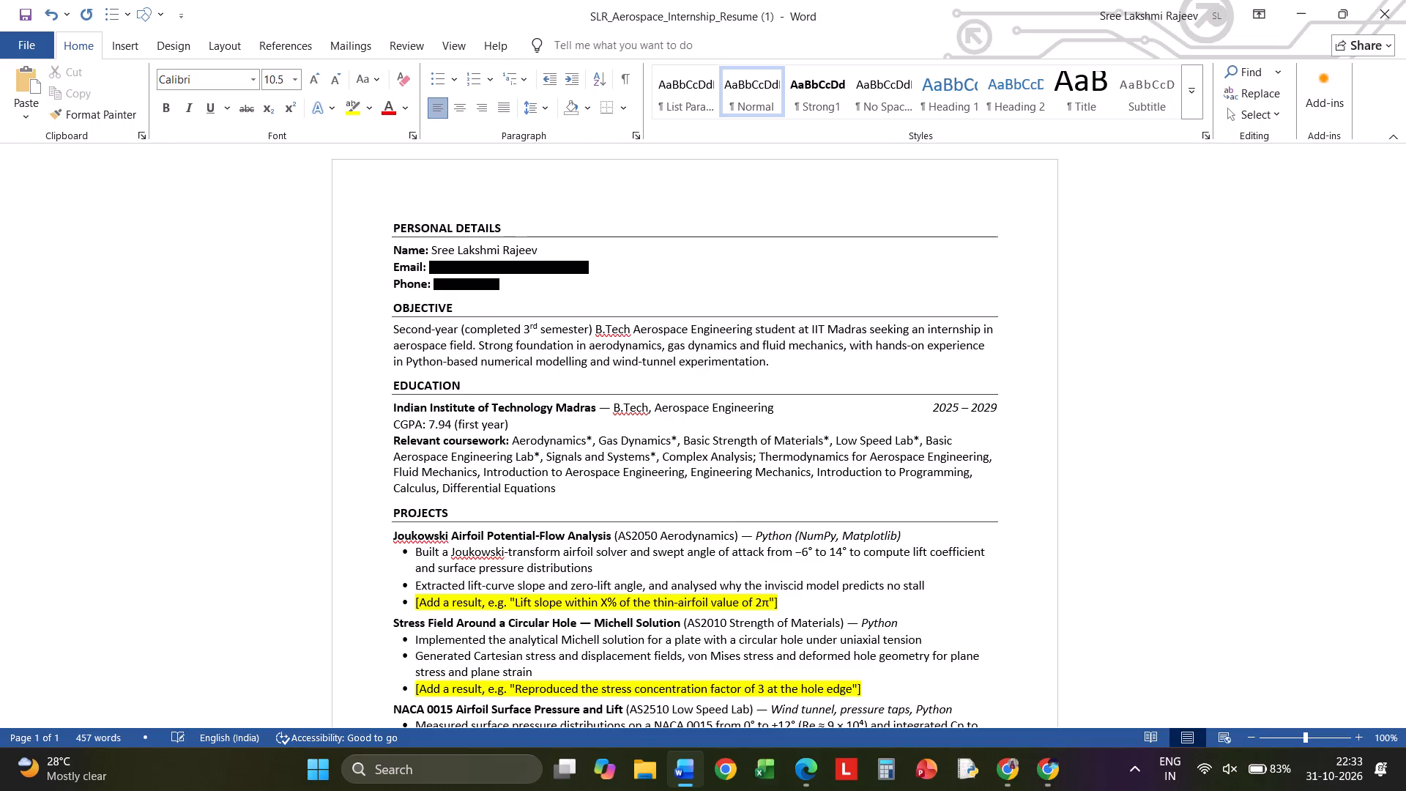
left_click(751, 451)
key("shift+asterisk")
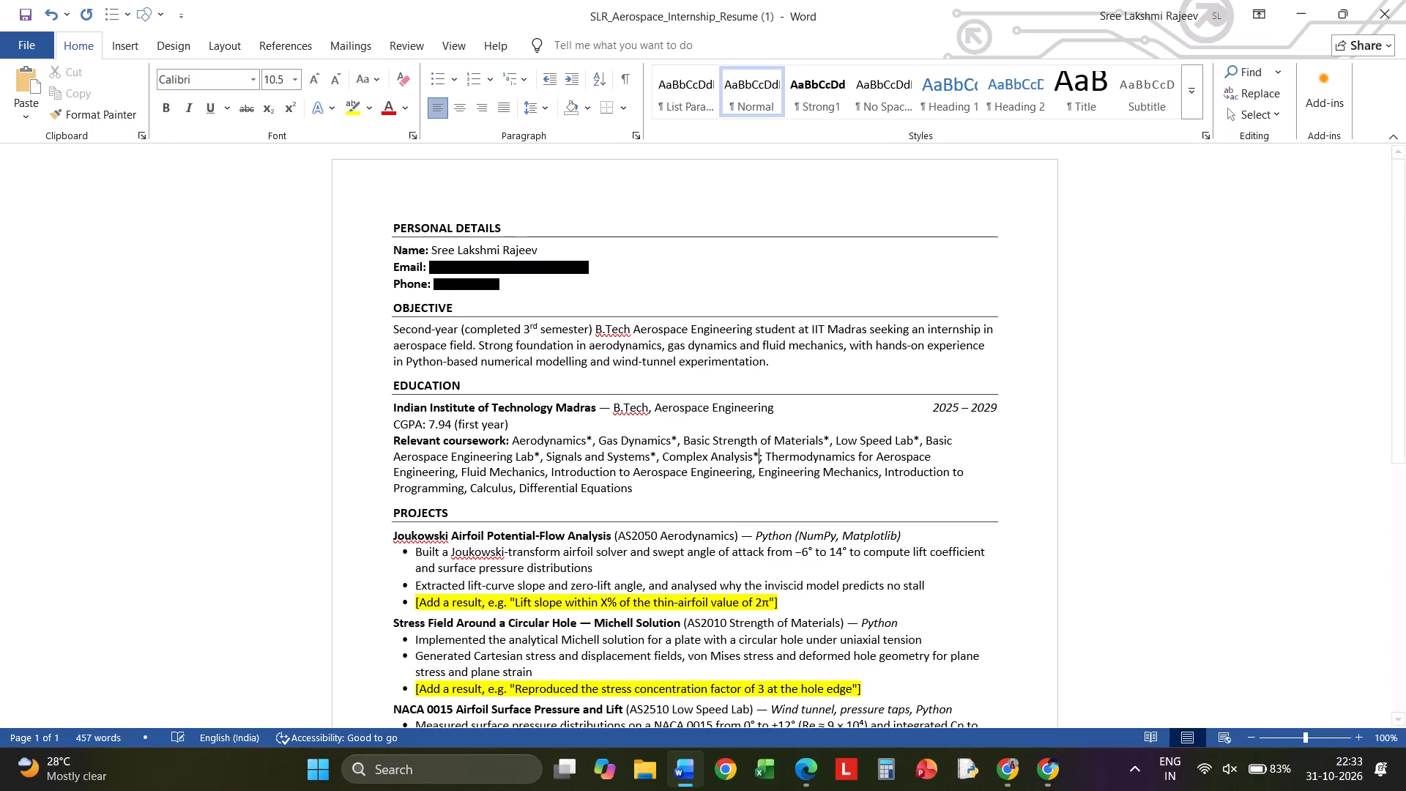
Replace the semicolon after "Complex Analysis*" in the coursework list with a comma.
left_click(762, 455)
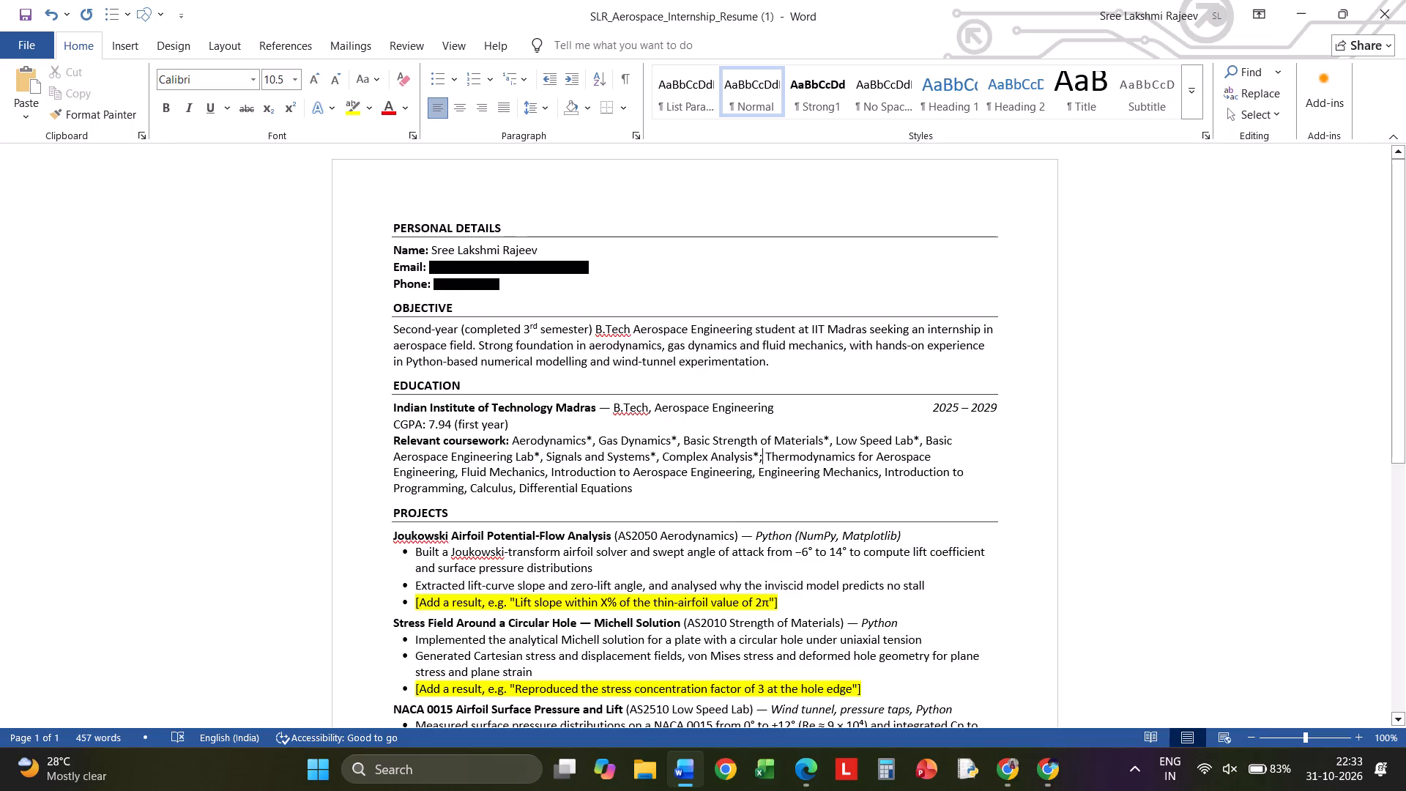
key("BackSpace")
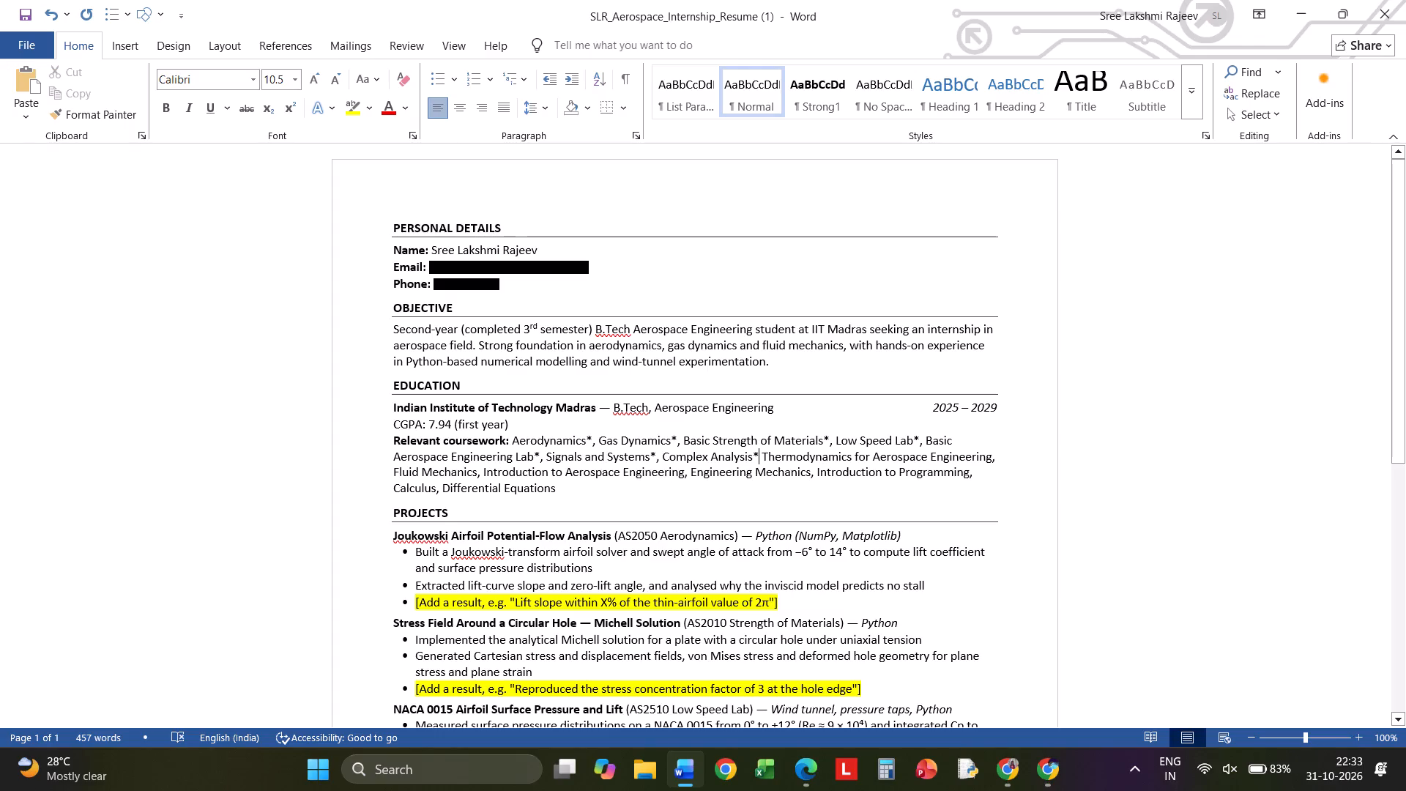
key("comma")
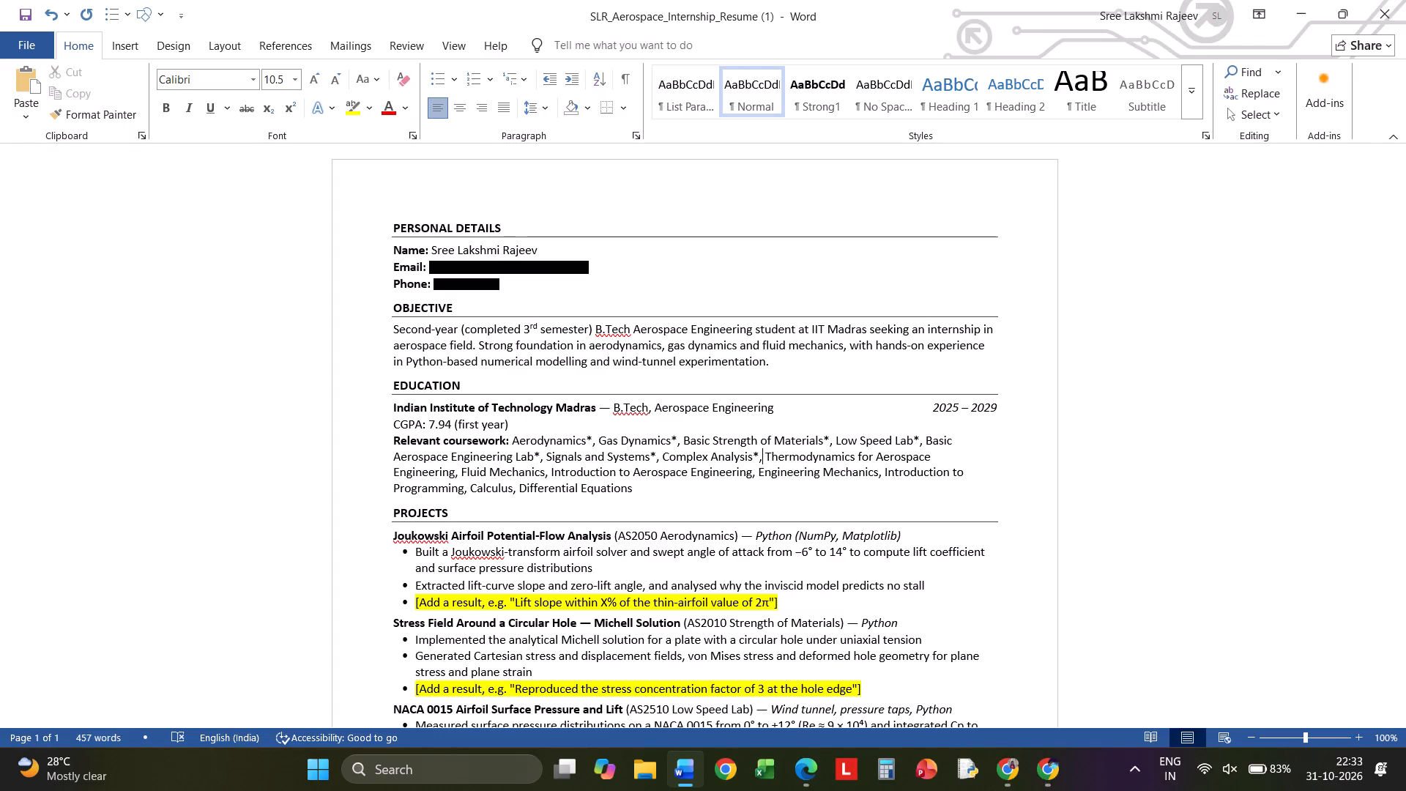
Prefix the "(all in progress, Sem 3)" note below Skills with "* : " as plain text, without automatic bullet formatting.
scroll(781, 335, "down", 11)
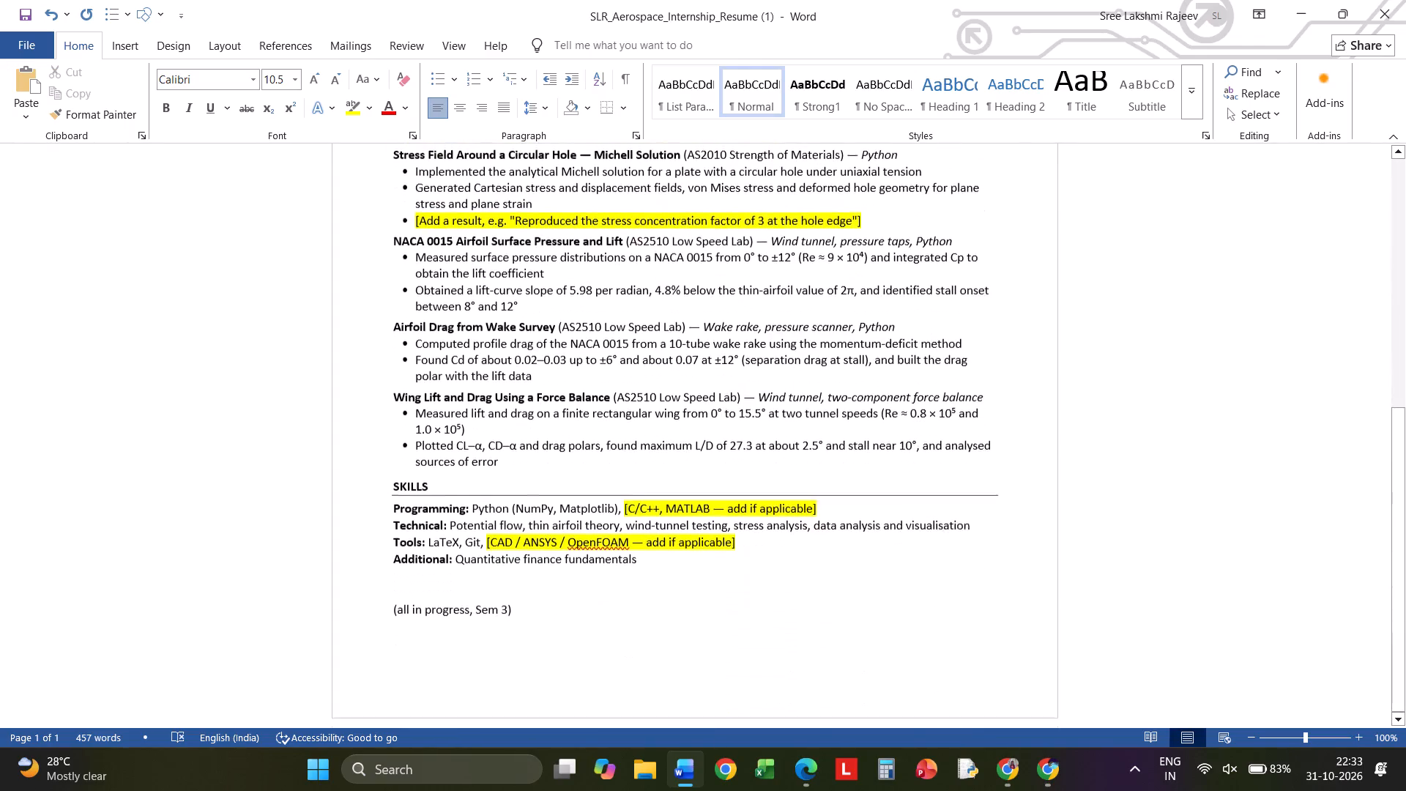
left_click(398, 600)
left_click(394, 601)
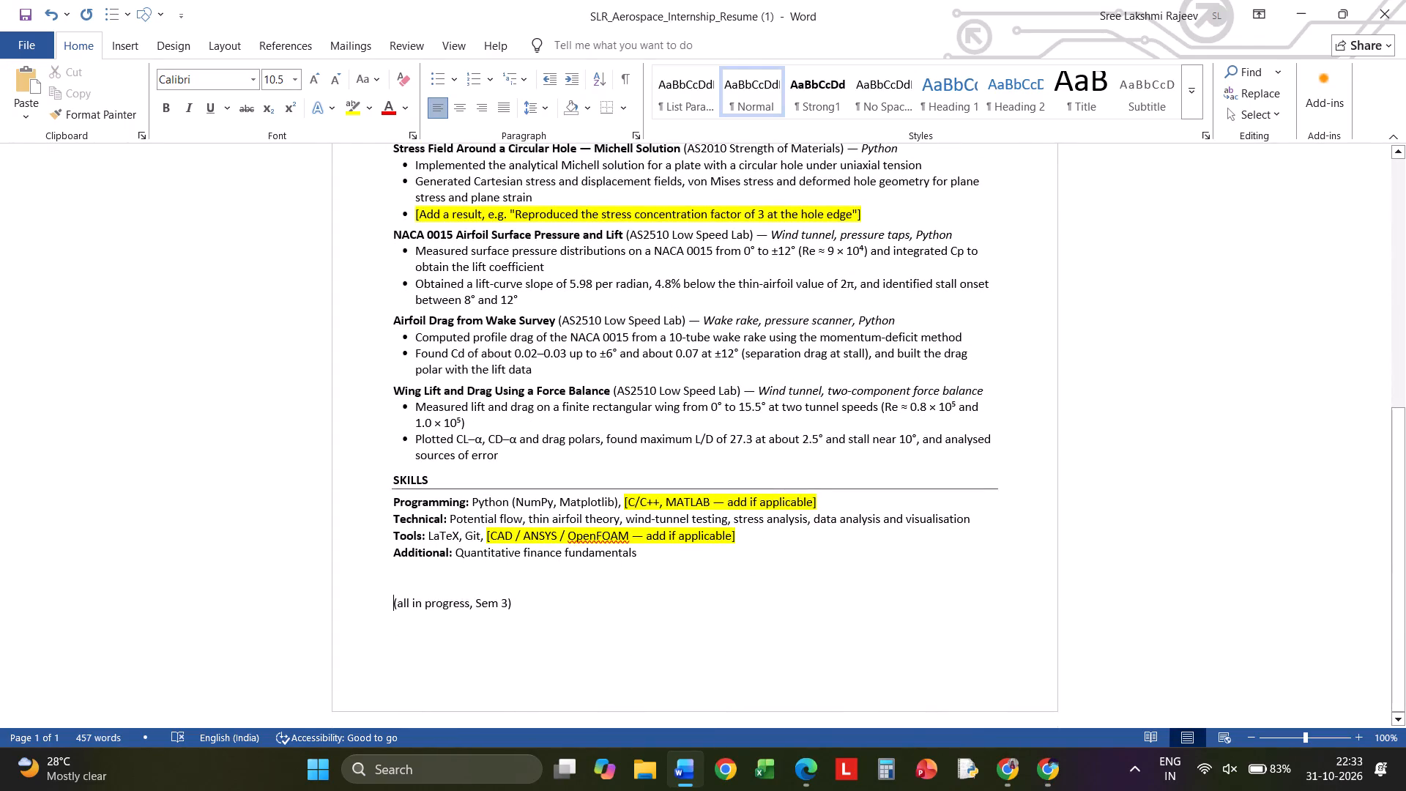
key("shift+asterisk")
key("space")
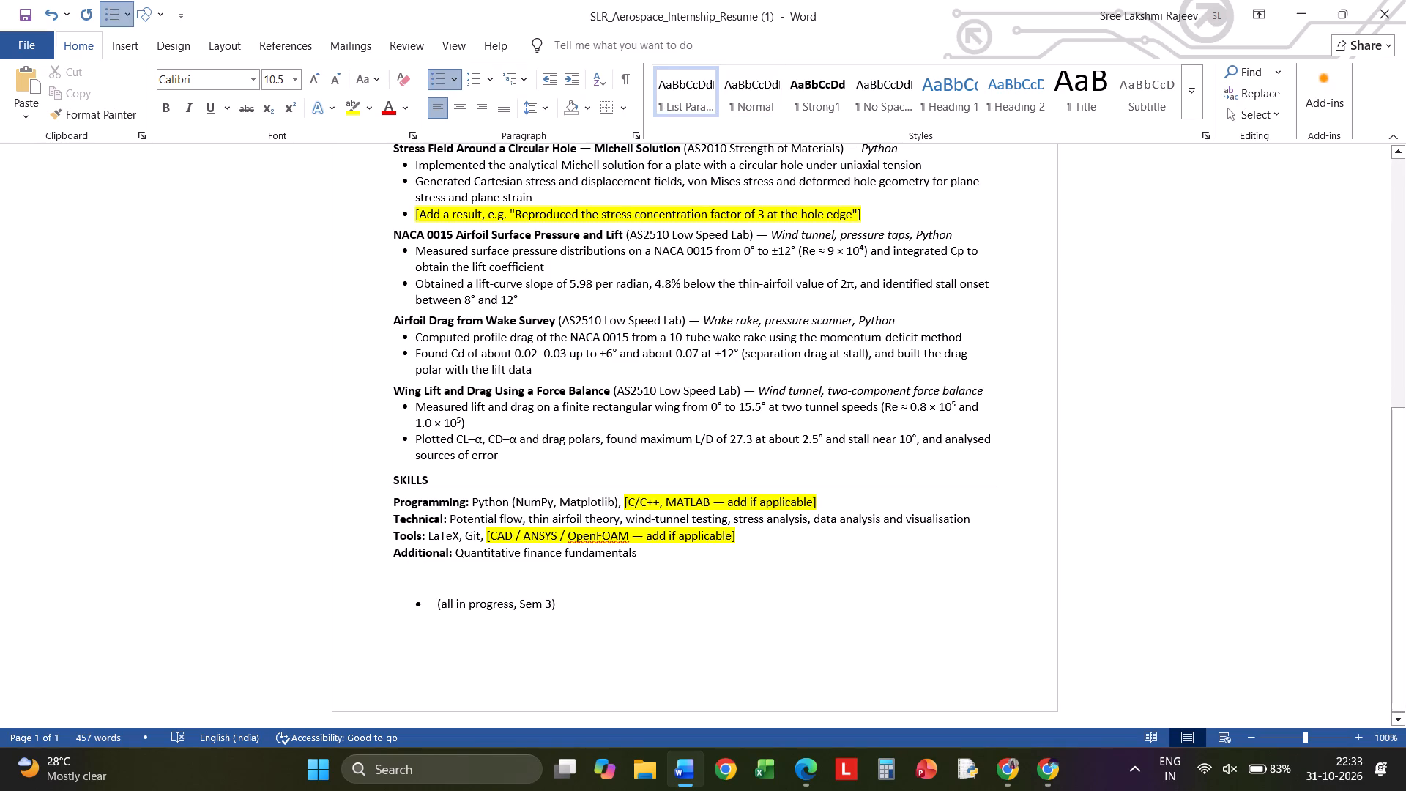
key("BackSpace")
key("BackSpace")
key("shift+asterisk")
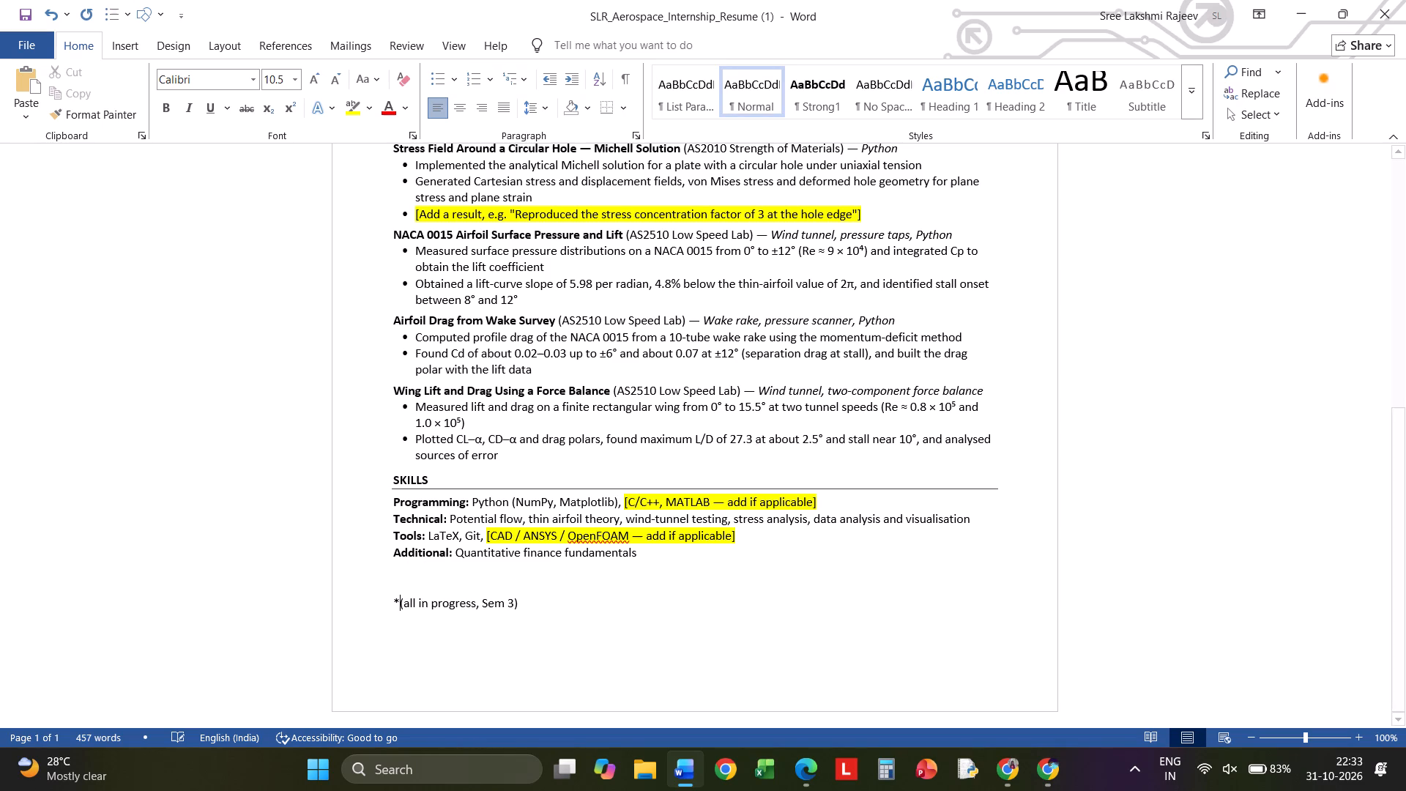
type(":")
key("space")
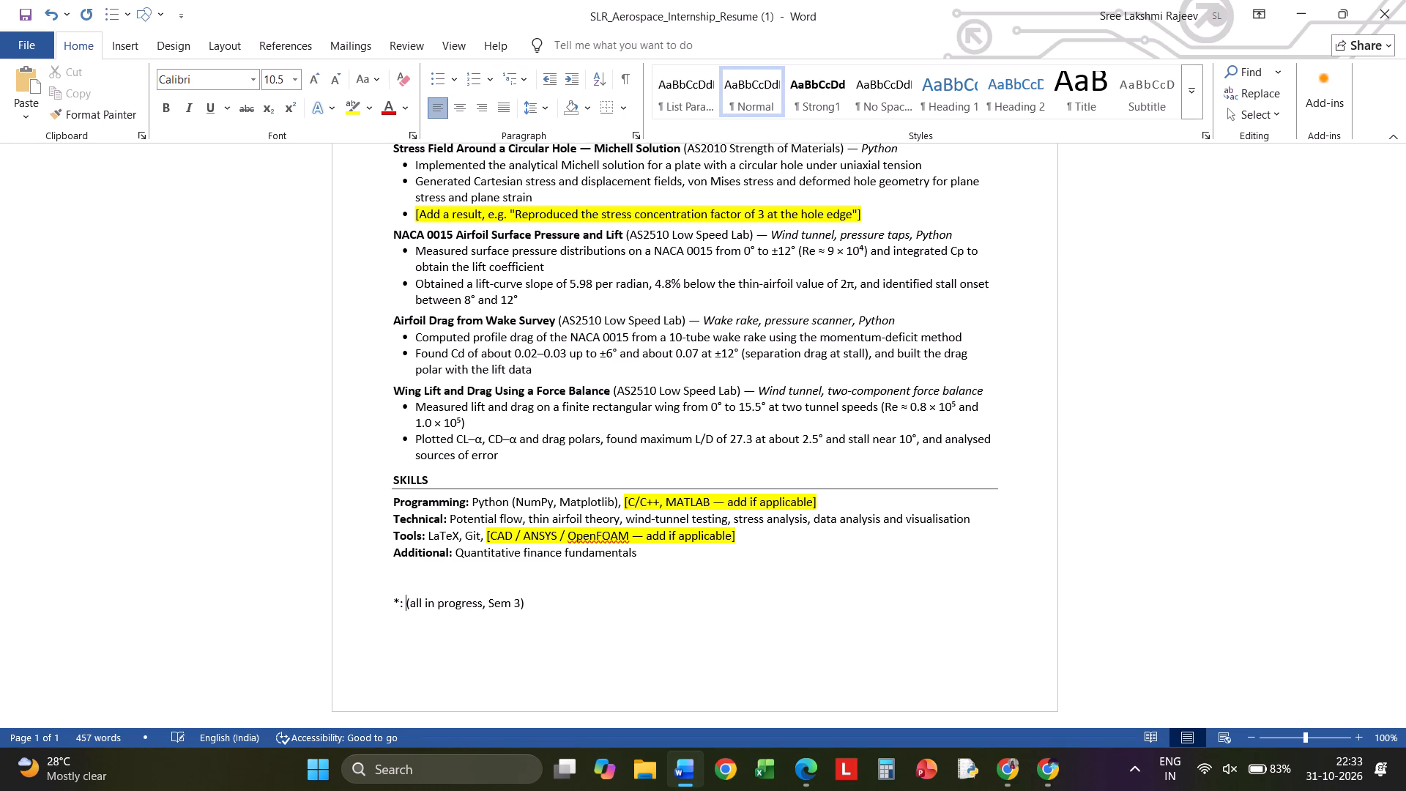
left_click(400, 600)
key("space")
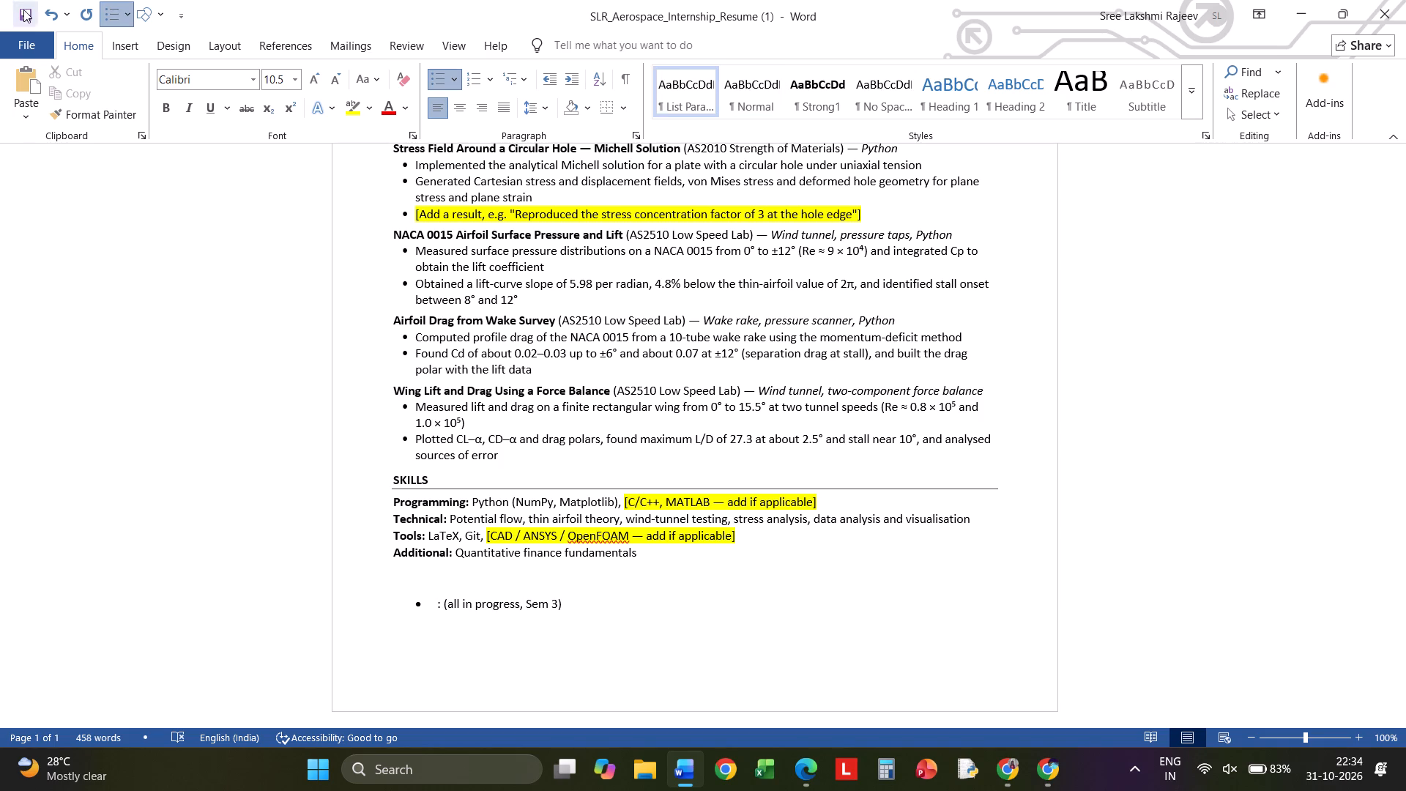
left_click(44, 17)
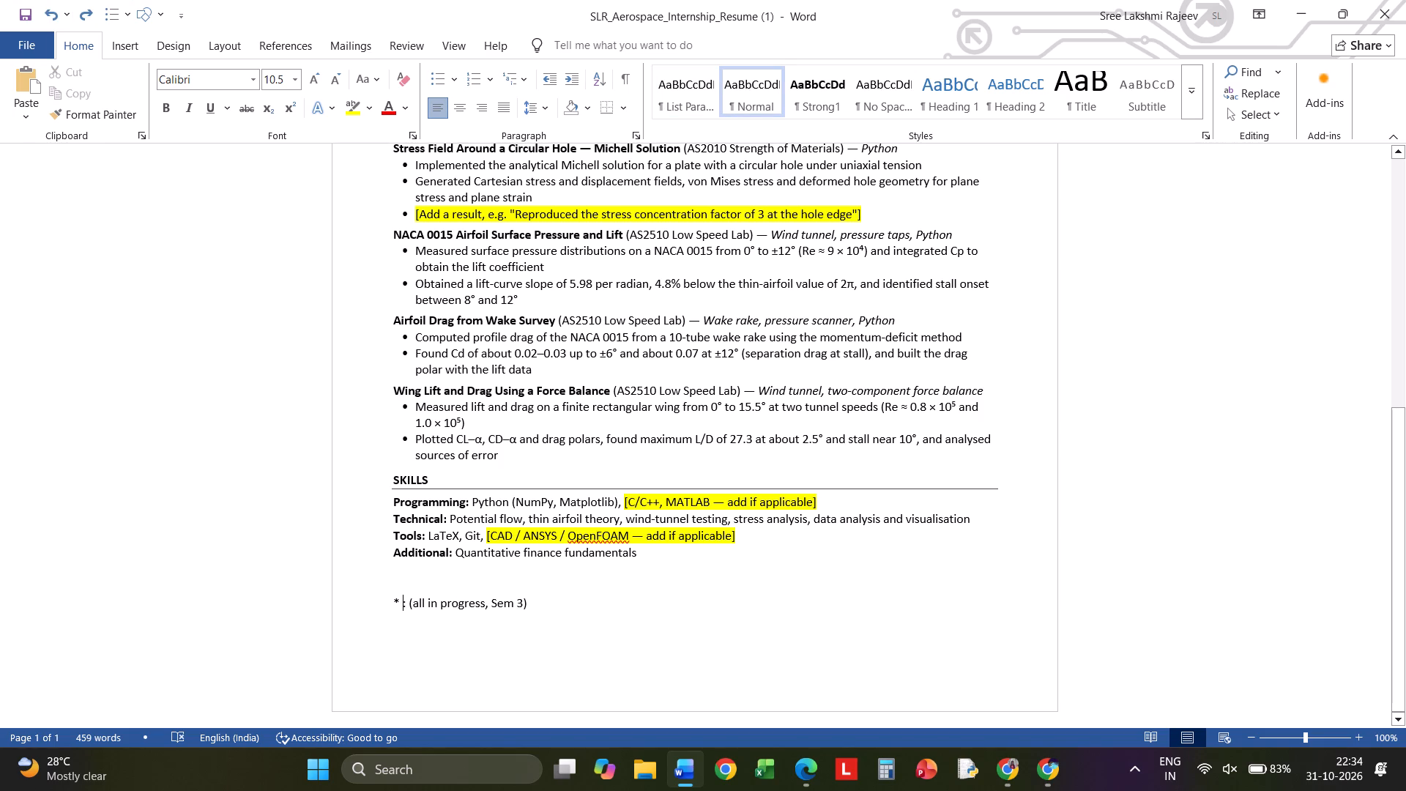
Replace the note's text after "* : " with "ongoing course (sem 3)".
left_click(540, 601)
left_click_drag(425, 608, 409, 606)
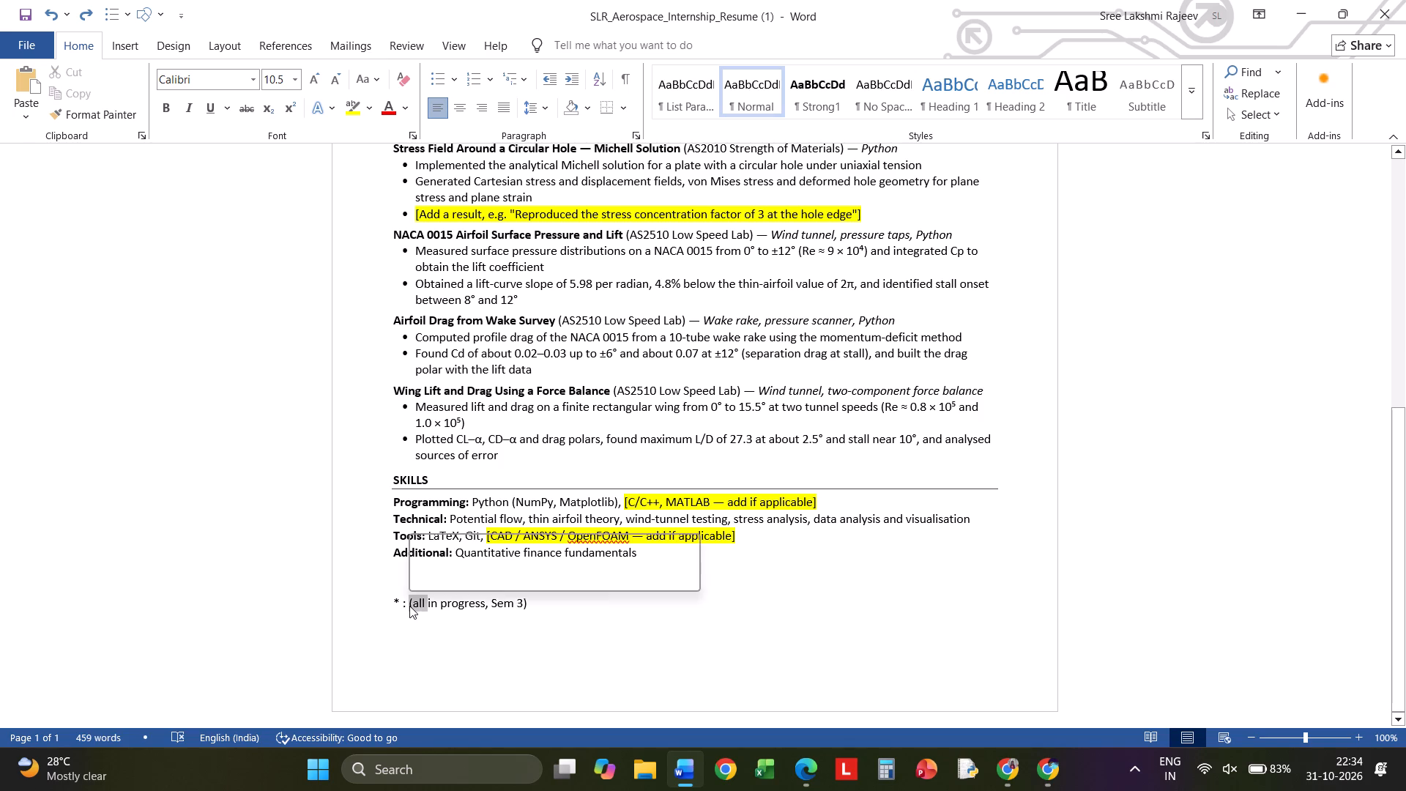
key("BackSpace")
left_click(513, 605)
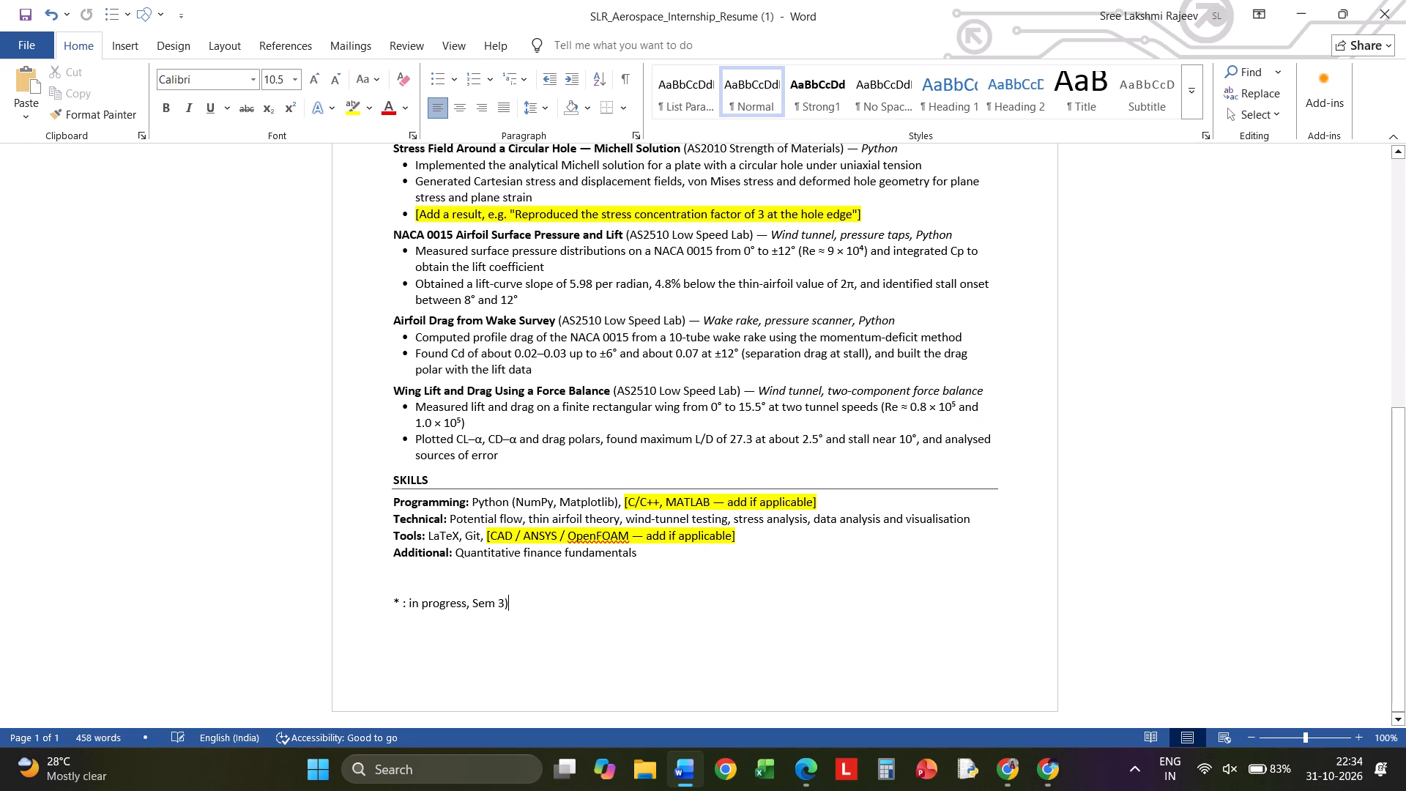
key("BackSpace")
key("BackSpace")
key("BackSpace")
key("BackSpace")
key("BackSpace")
key("BackSpace")
key("BackSpace")
key("BackSpace")
key("BackSpace")
key("BackSpace")
key("BackSpace")
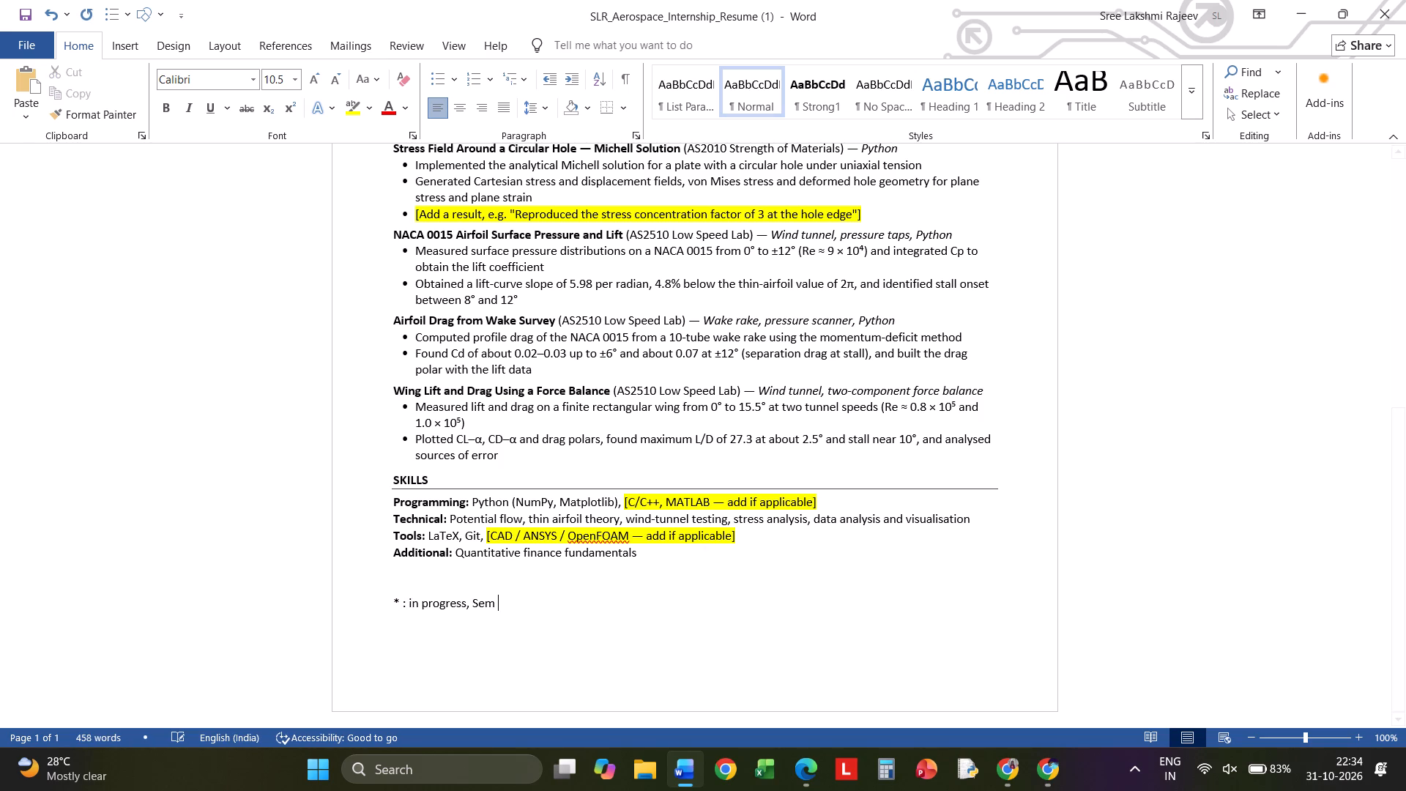
key("BackSpace")
key("BackSpace")
key("BackSpace")
key("BackSpace")
key("BackSpace")
key("BackSpace")
key("BackSpace")
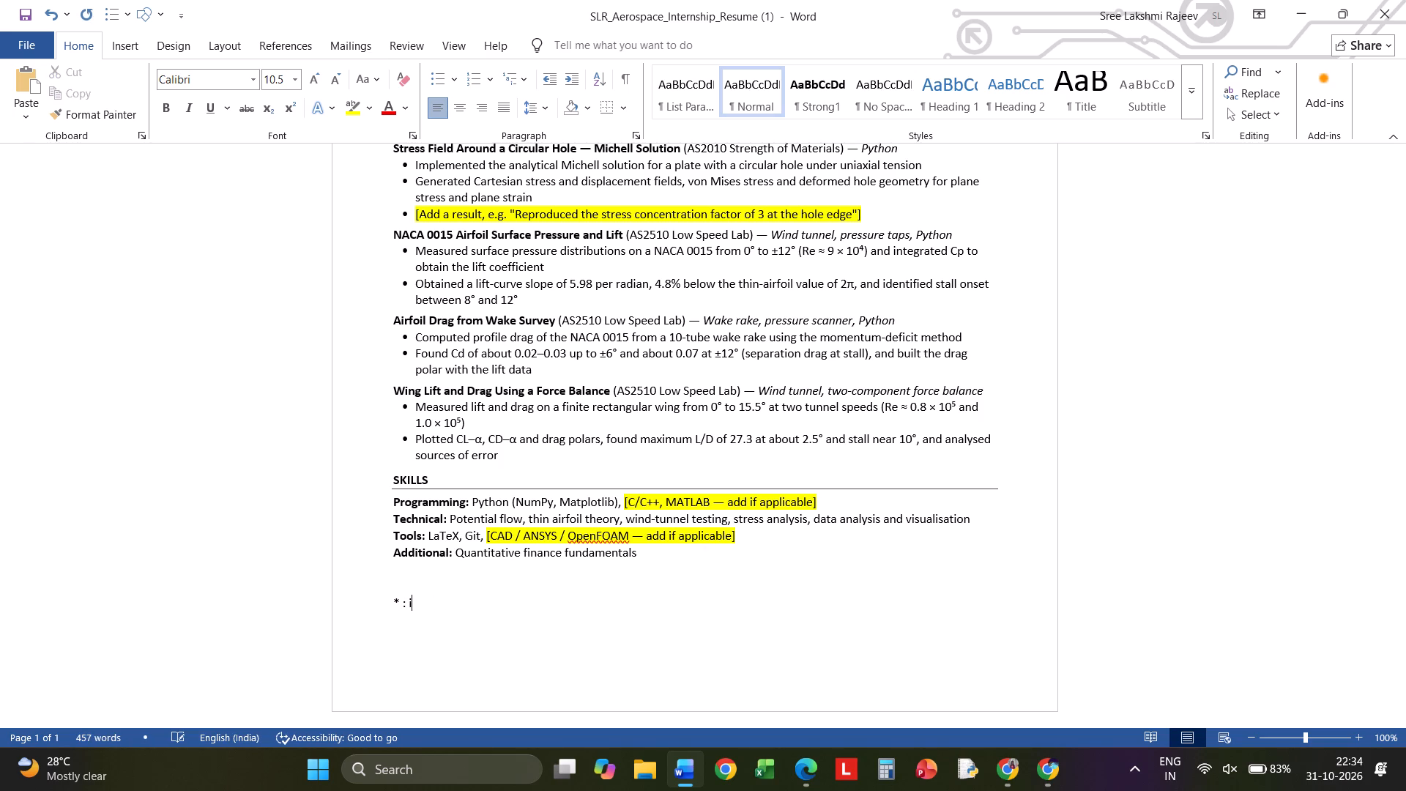
key("BackSpace")
type("ongoing course (sem 3)")
Delete "(sem 3)" from the note so it reads "* : ongoing course".
left_click(515, 607)
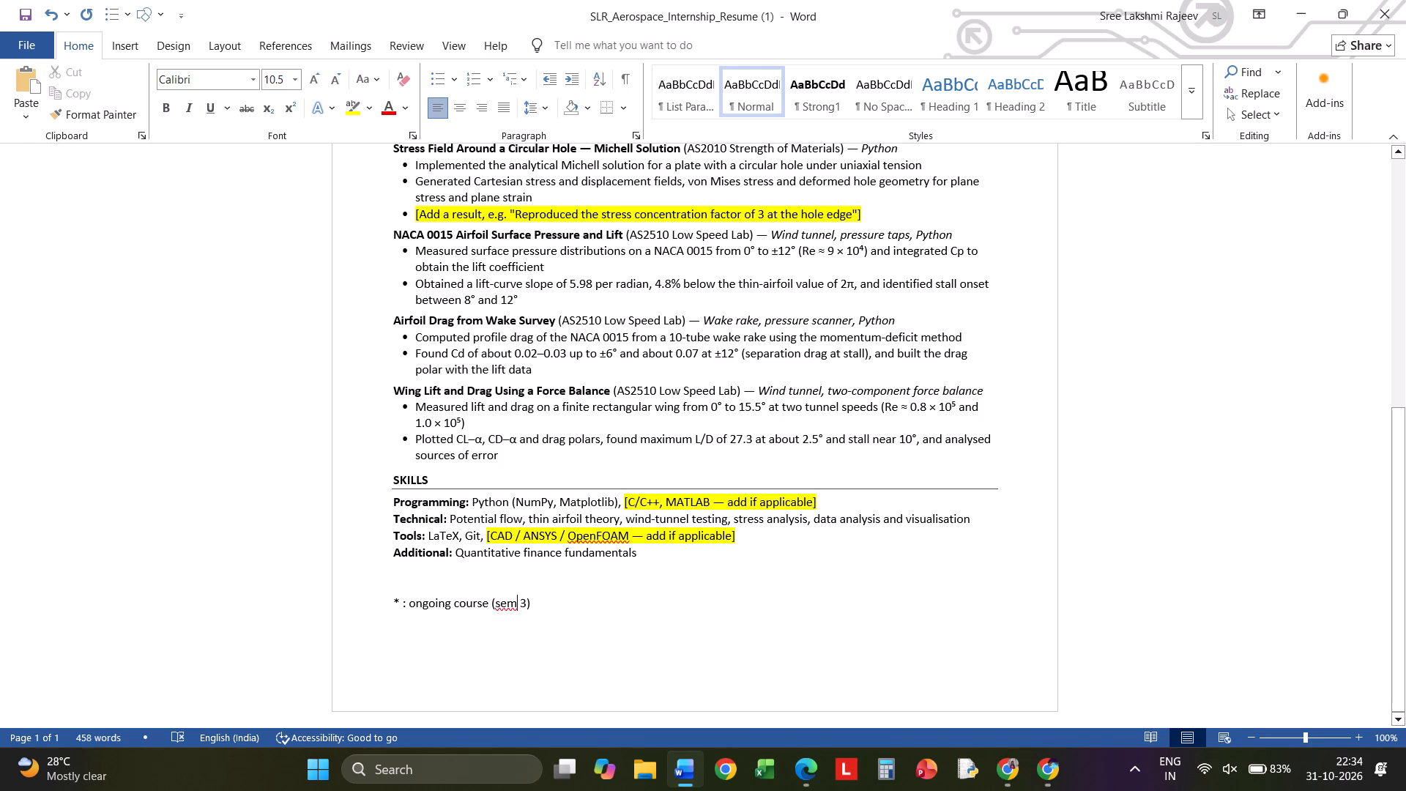
left_click_drag(530, 604, 488, 609)
left_click(488, 609)
left_click(533, 598)
key("BackSpace")
key("BackSpace")
key("BackSpace")
key("BackSpace")
key("BackSpace")
key("BackSpace")
key("BackSpace")
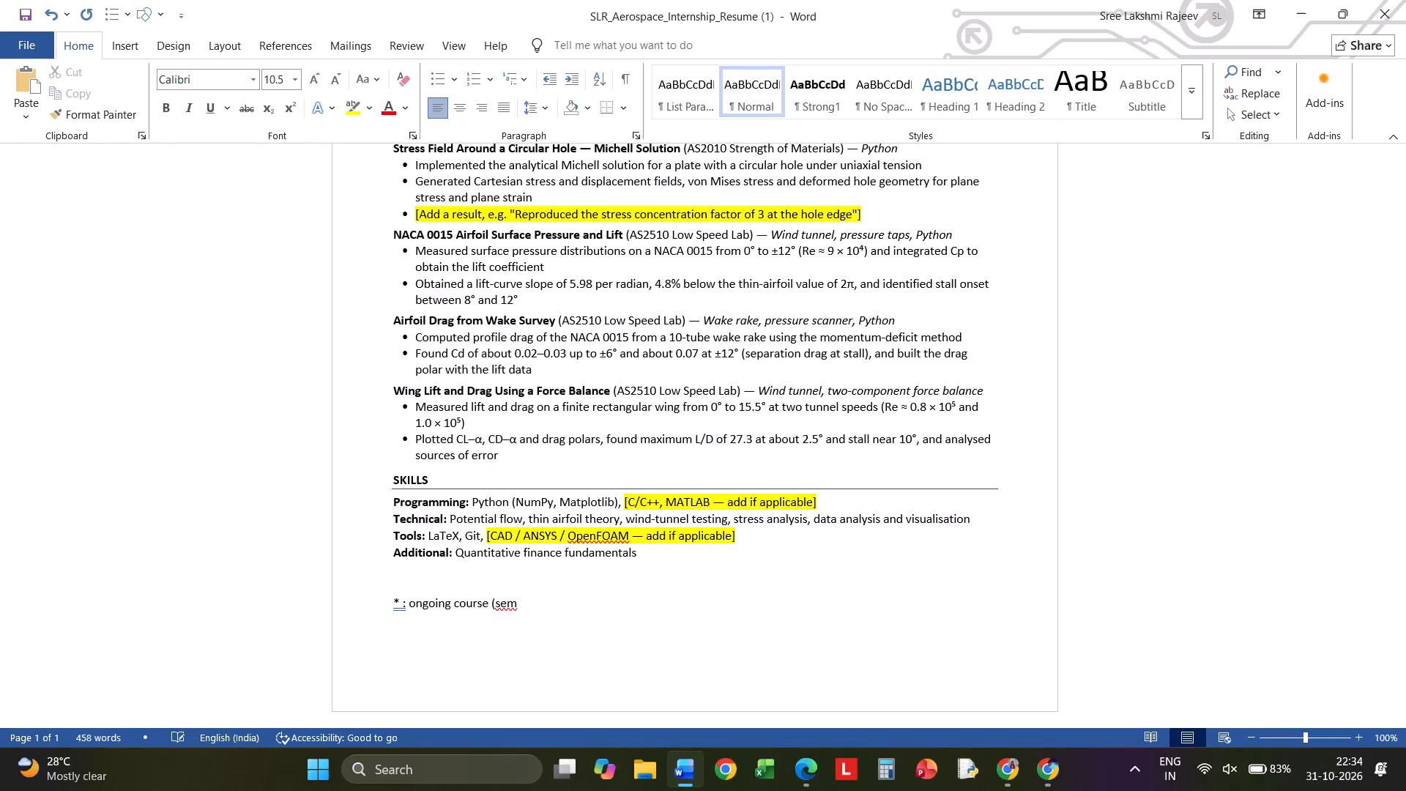
key("BackSpace")
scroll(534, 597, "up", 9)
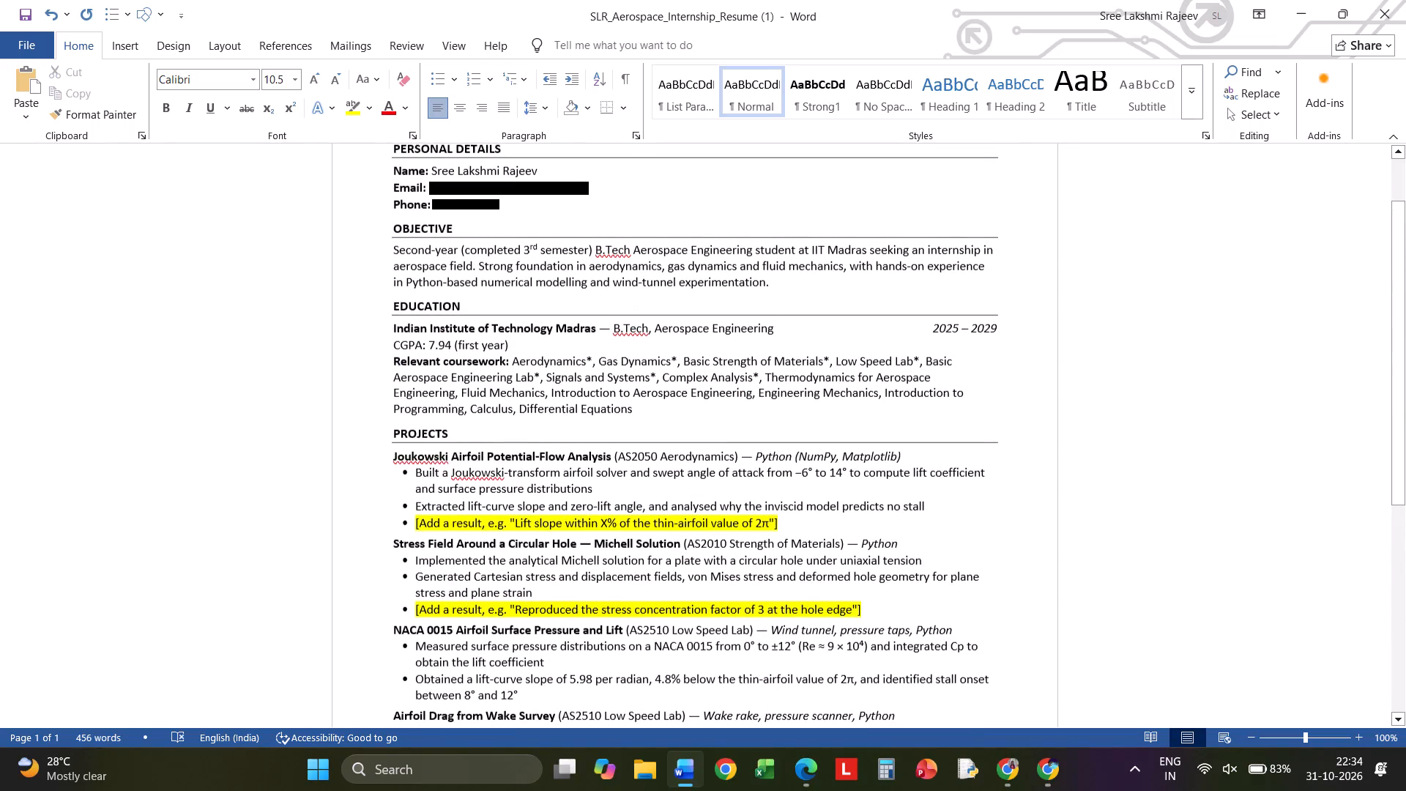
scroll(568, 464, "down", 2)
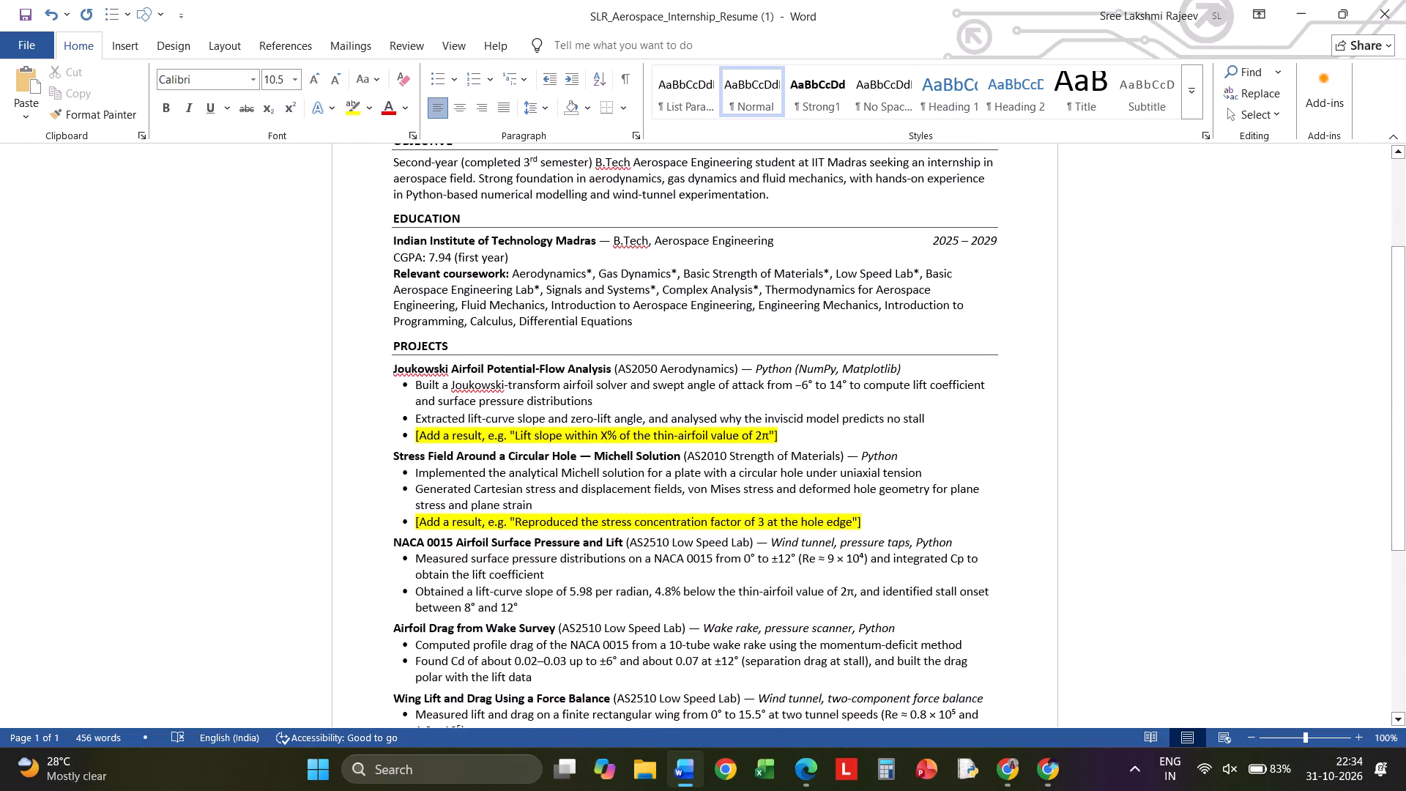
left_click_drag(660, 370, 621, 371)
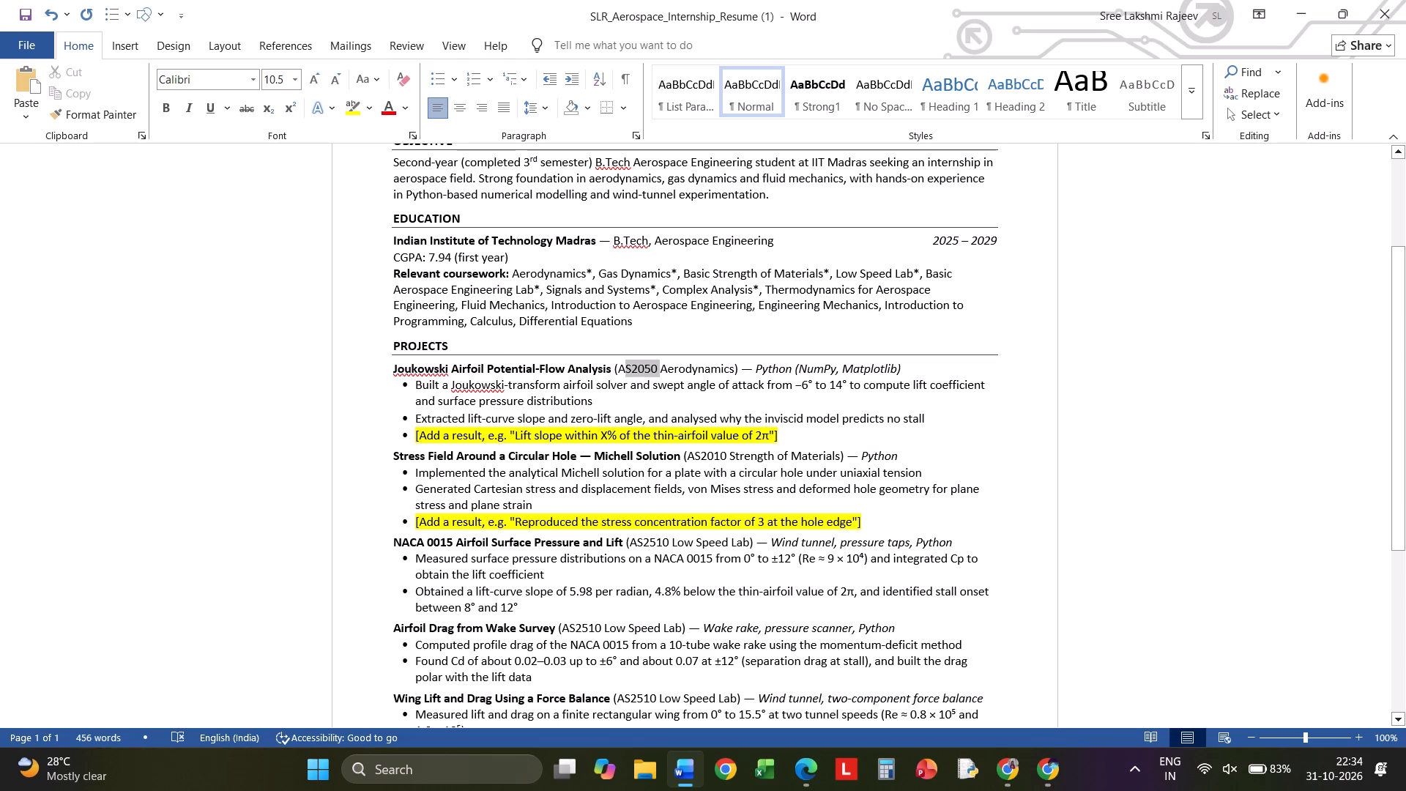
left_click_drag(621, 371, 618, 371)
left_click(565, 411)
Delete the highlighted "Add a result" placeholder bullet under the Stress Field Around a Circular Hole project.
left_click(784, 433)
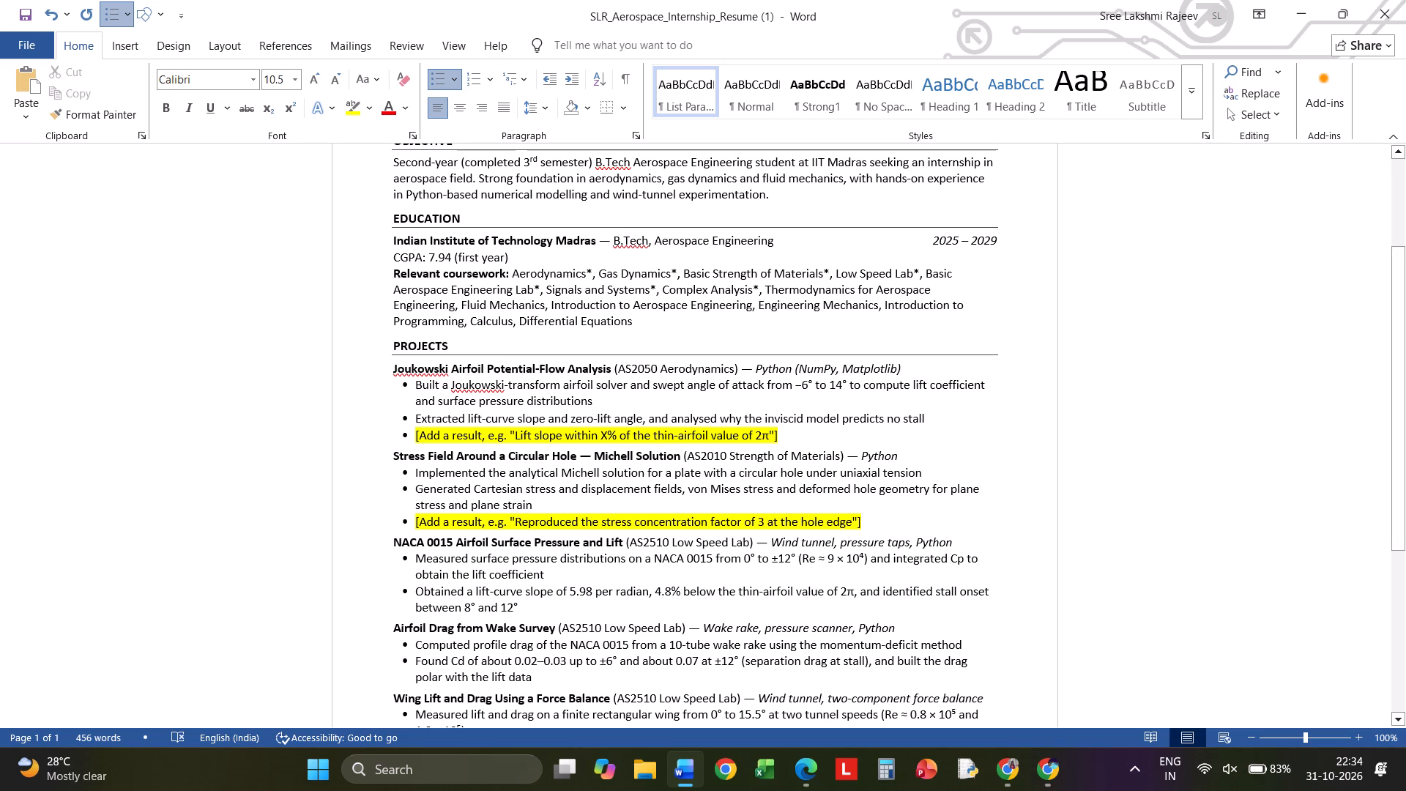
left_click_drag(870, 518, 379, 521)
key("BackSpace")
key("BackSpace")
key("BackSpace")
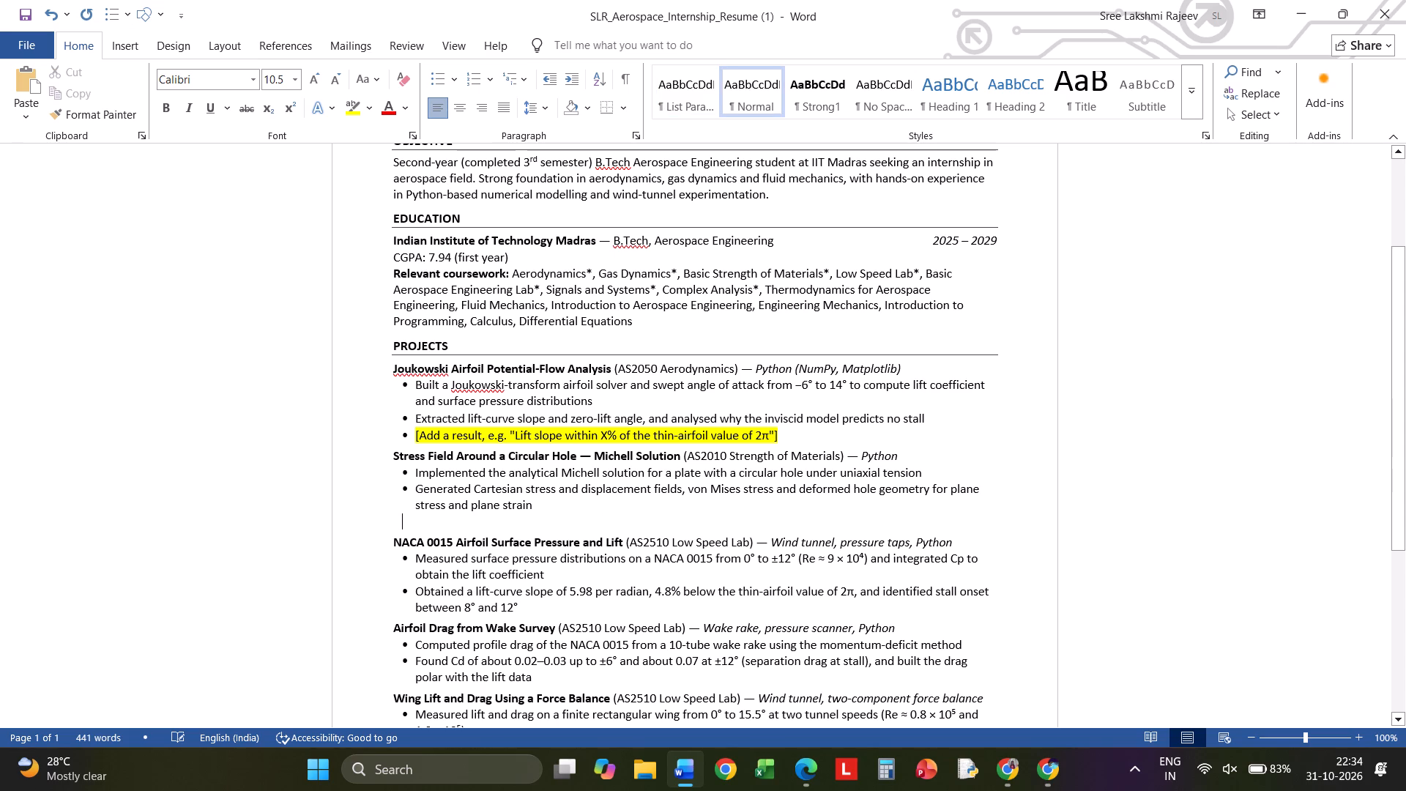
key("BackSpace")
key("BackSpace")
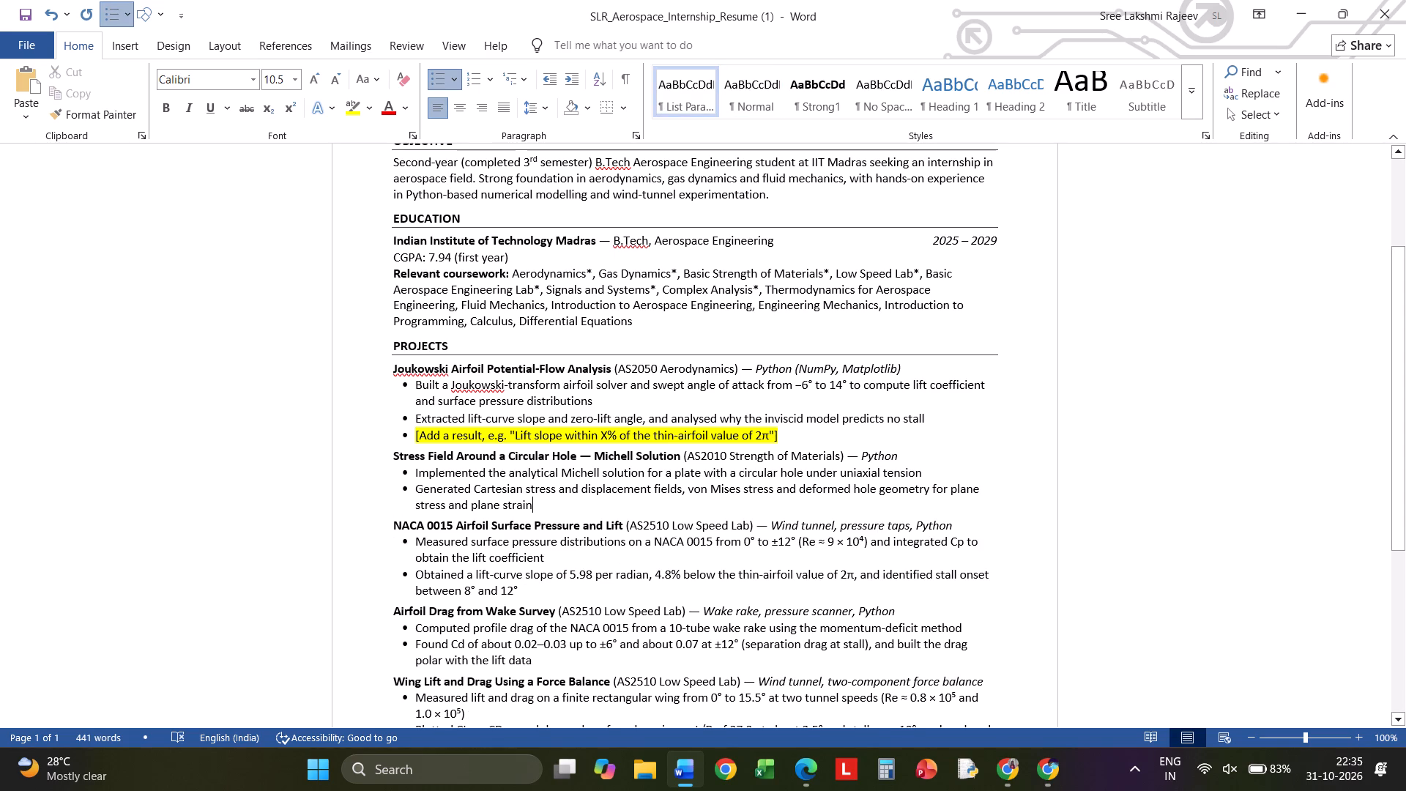
left_click(1008, 760)
left_click(57, 686)
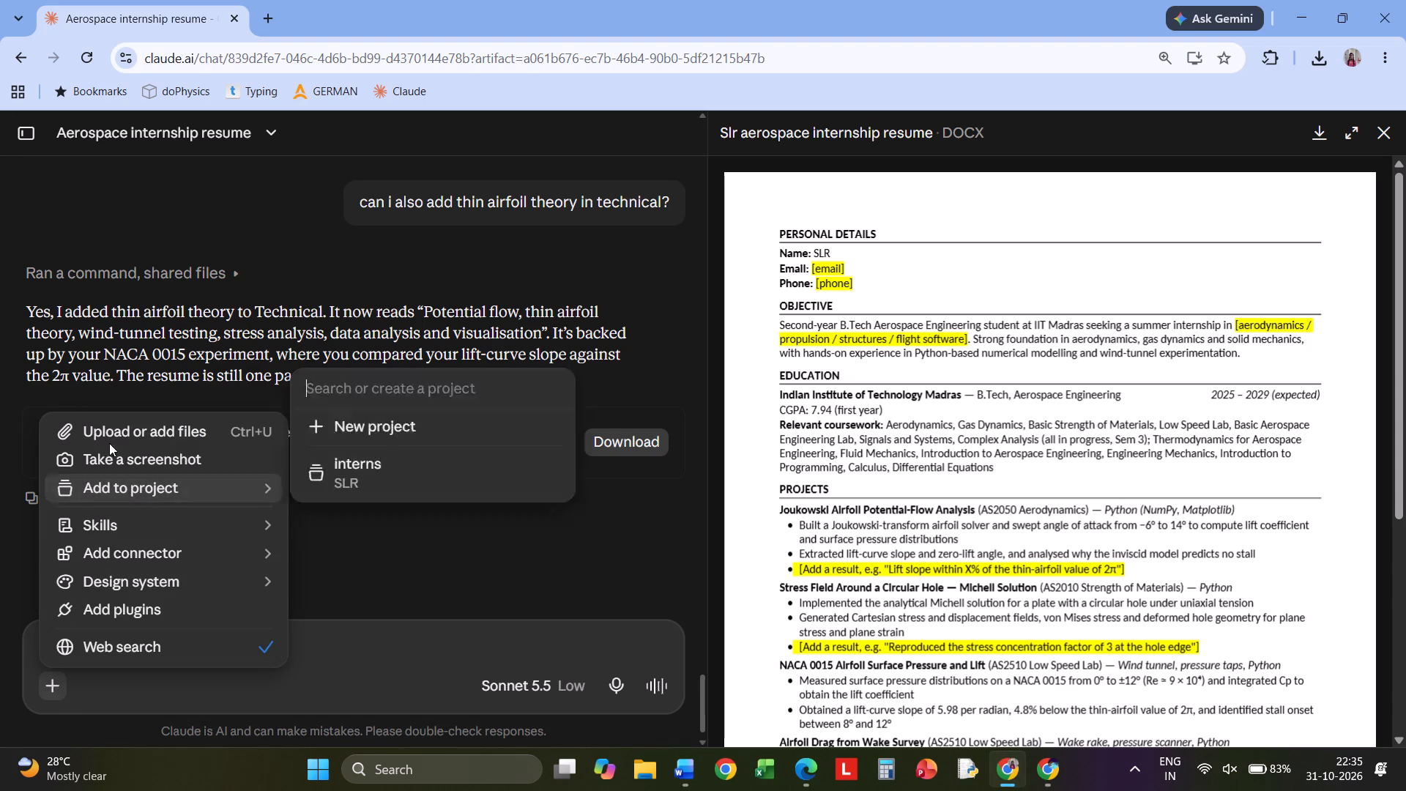
left_click(109, 439)
left_click(483, 343)
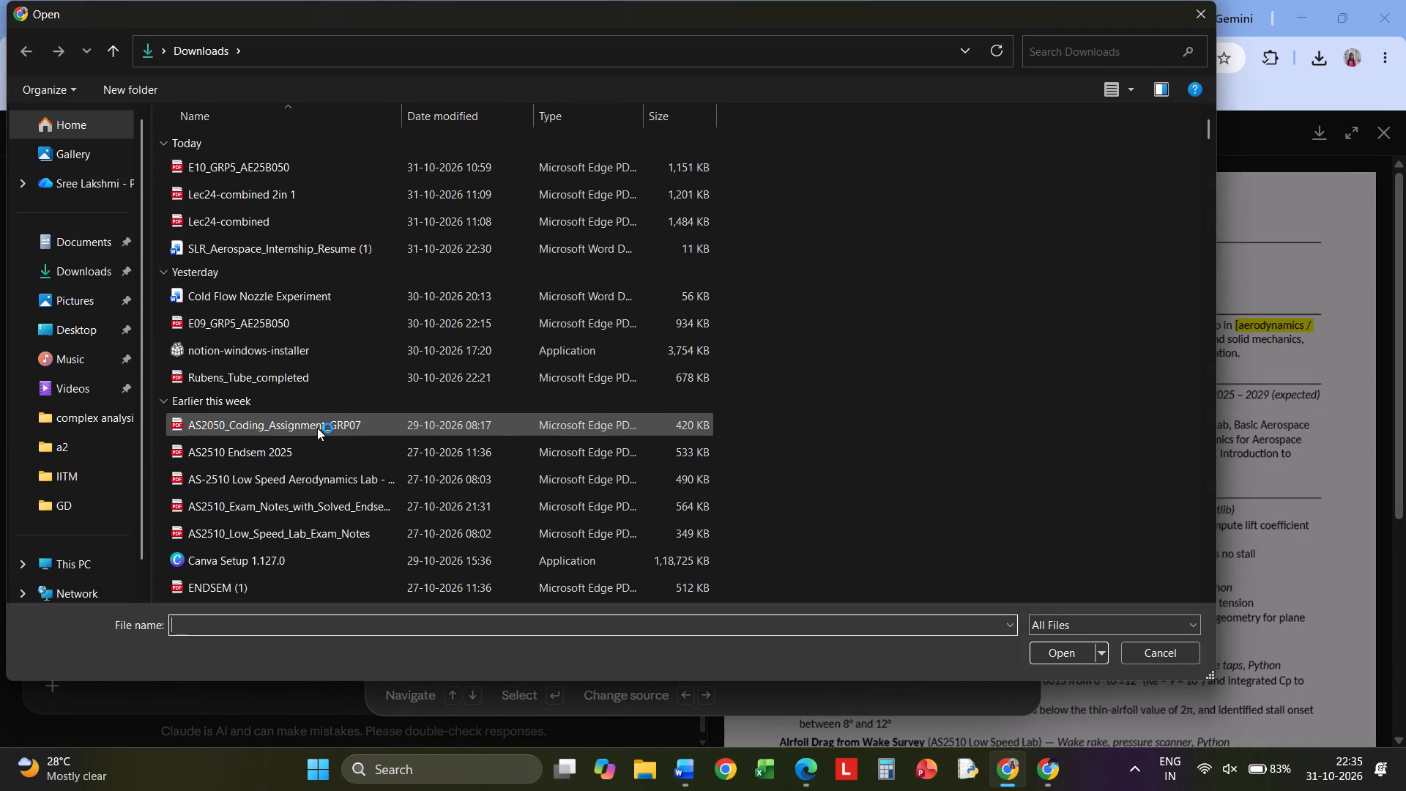
scroll(316, 435, "down", 1)
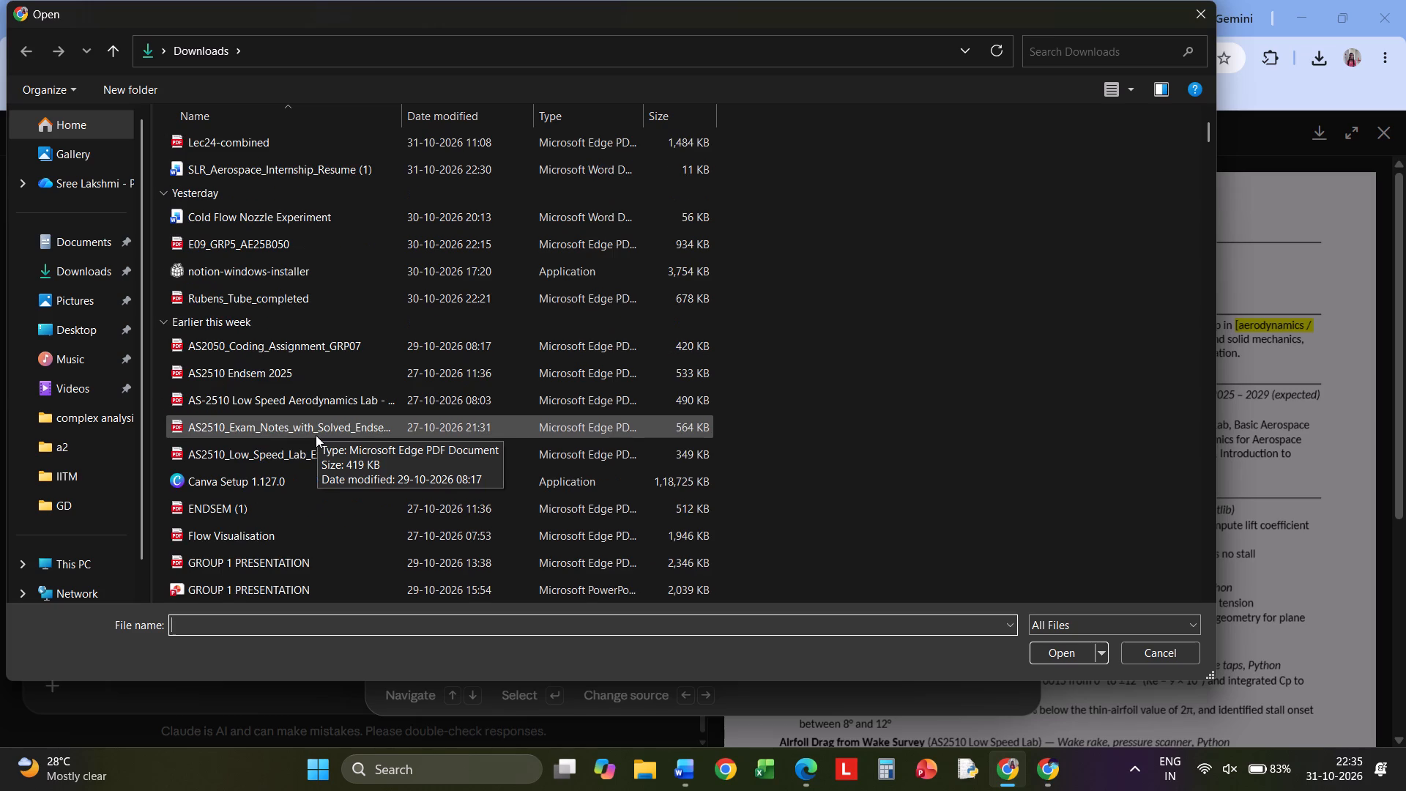
scroll(299, 467, "up", 1)
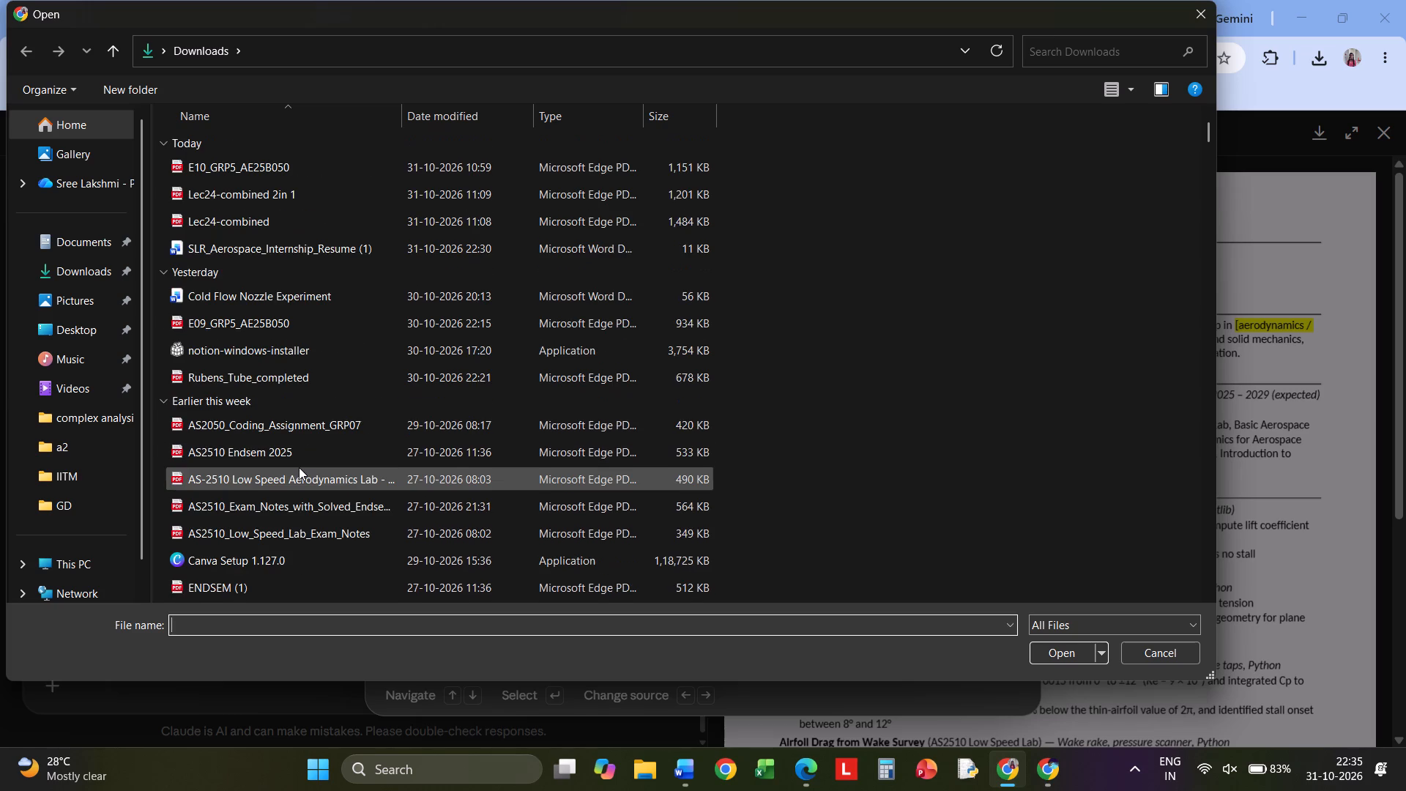
scroll(299, 467, "down", 4)
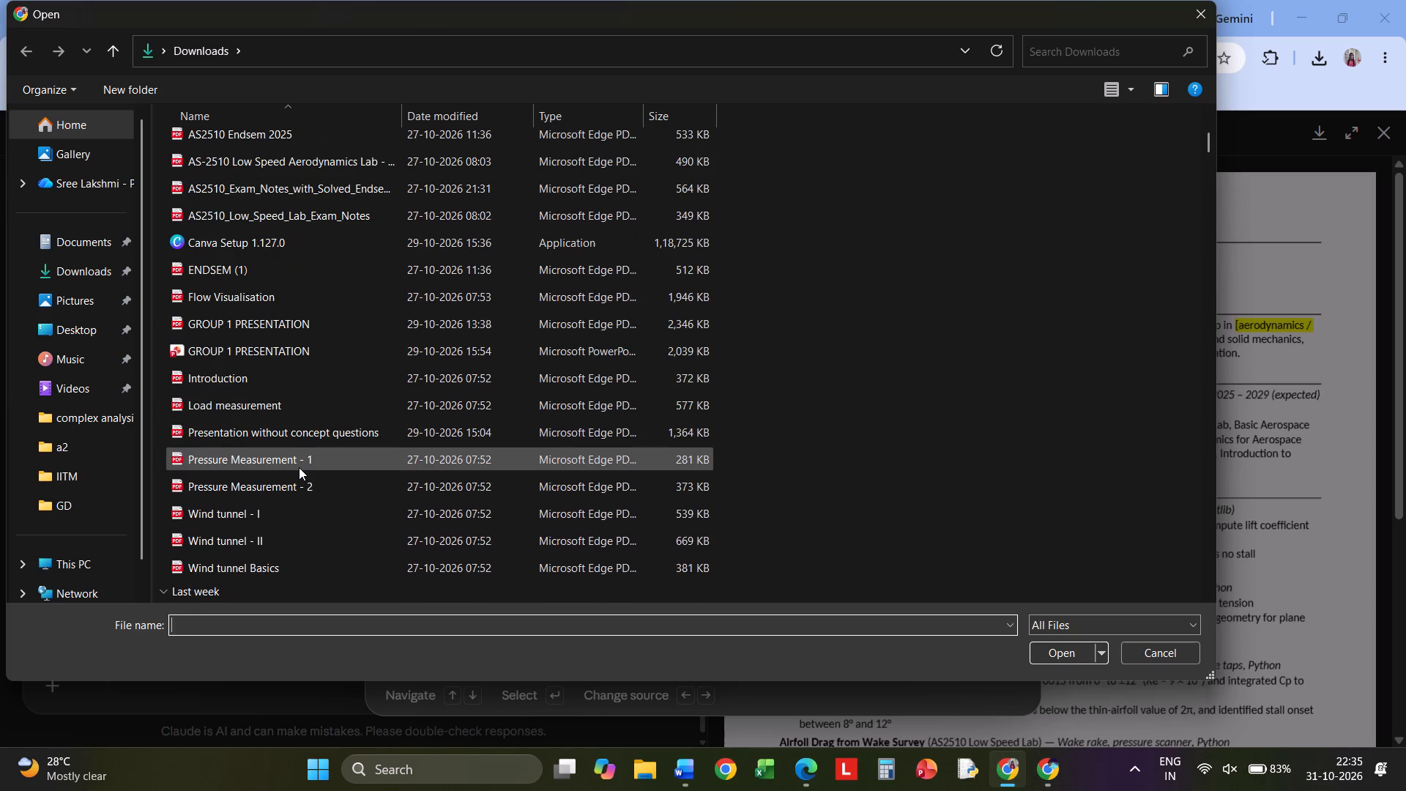
scroll(299, 467, "down", 2)
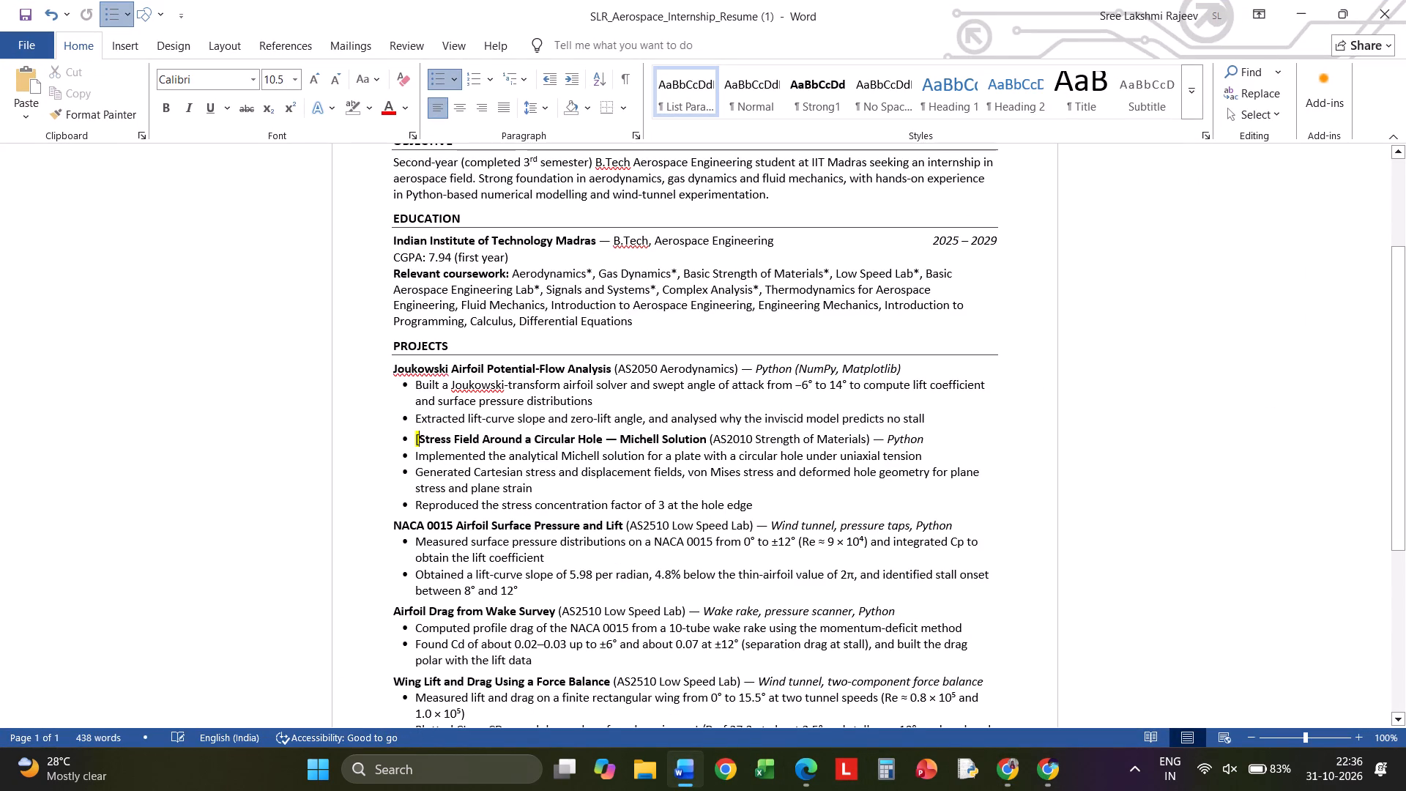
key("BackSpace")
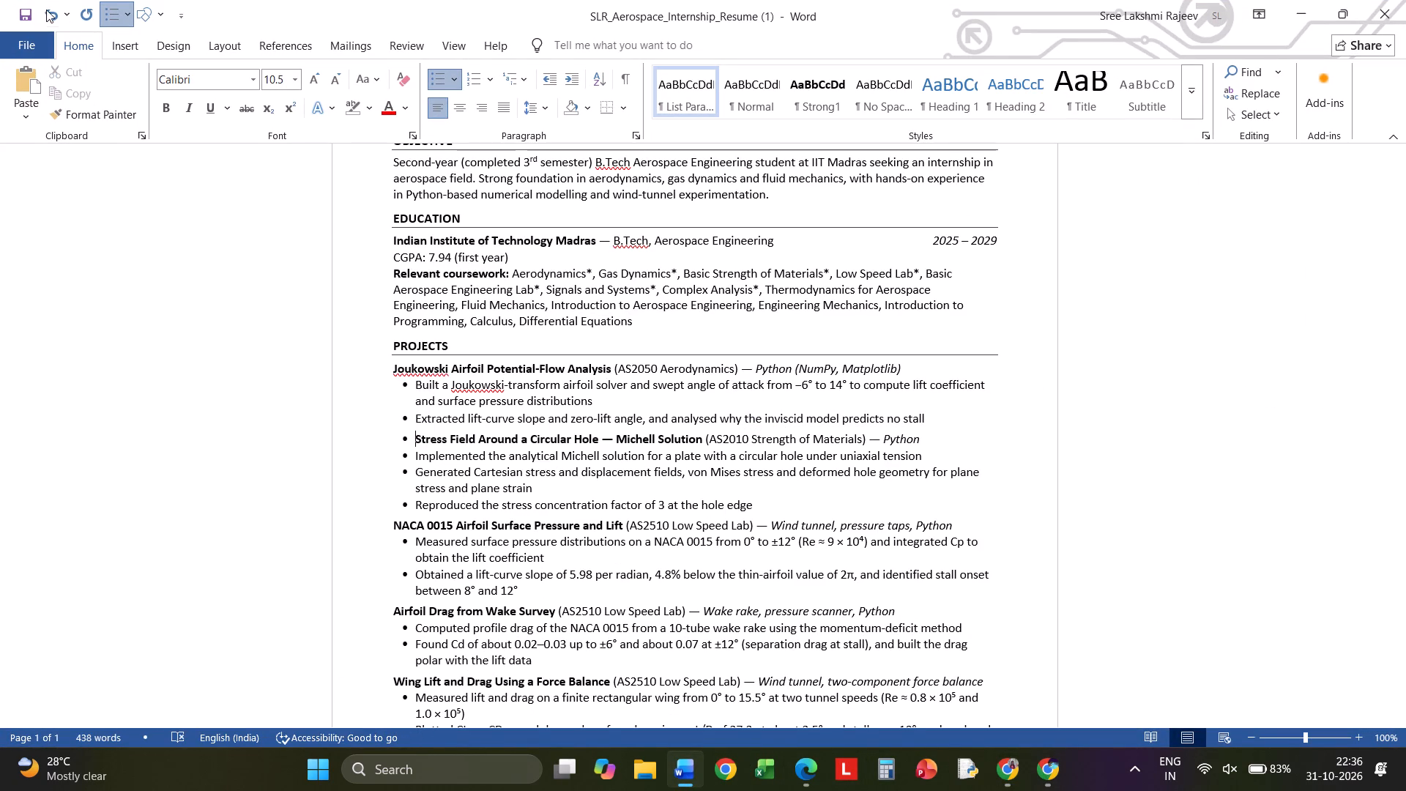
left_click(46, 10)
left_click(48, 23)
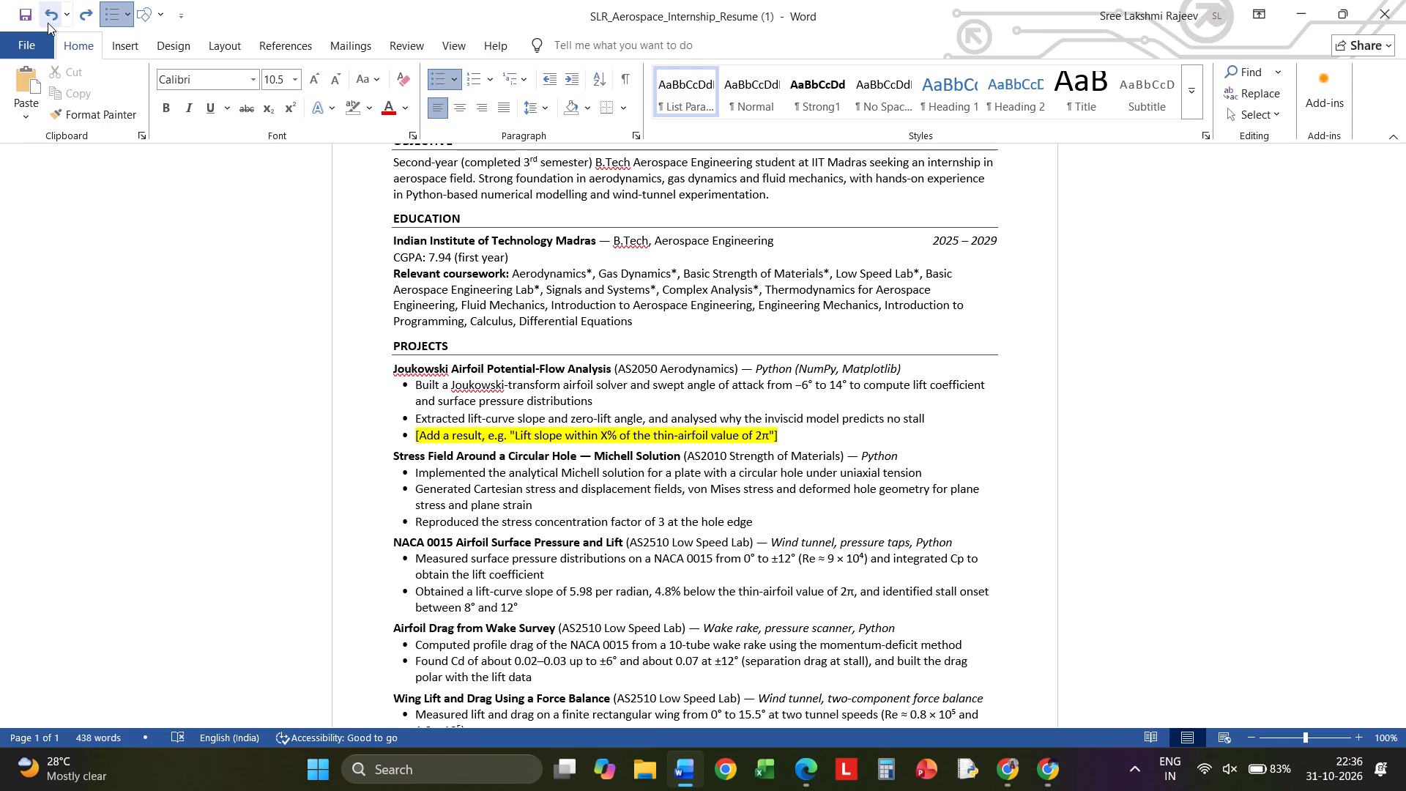
Replace the highlighted placeholder under the Joukowski project with the copied "Fitted lift-curve slope of 6.771 per radian" sentence.
left_click(792, 434)
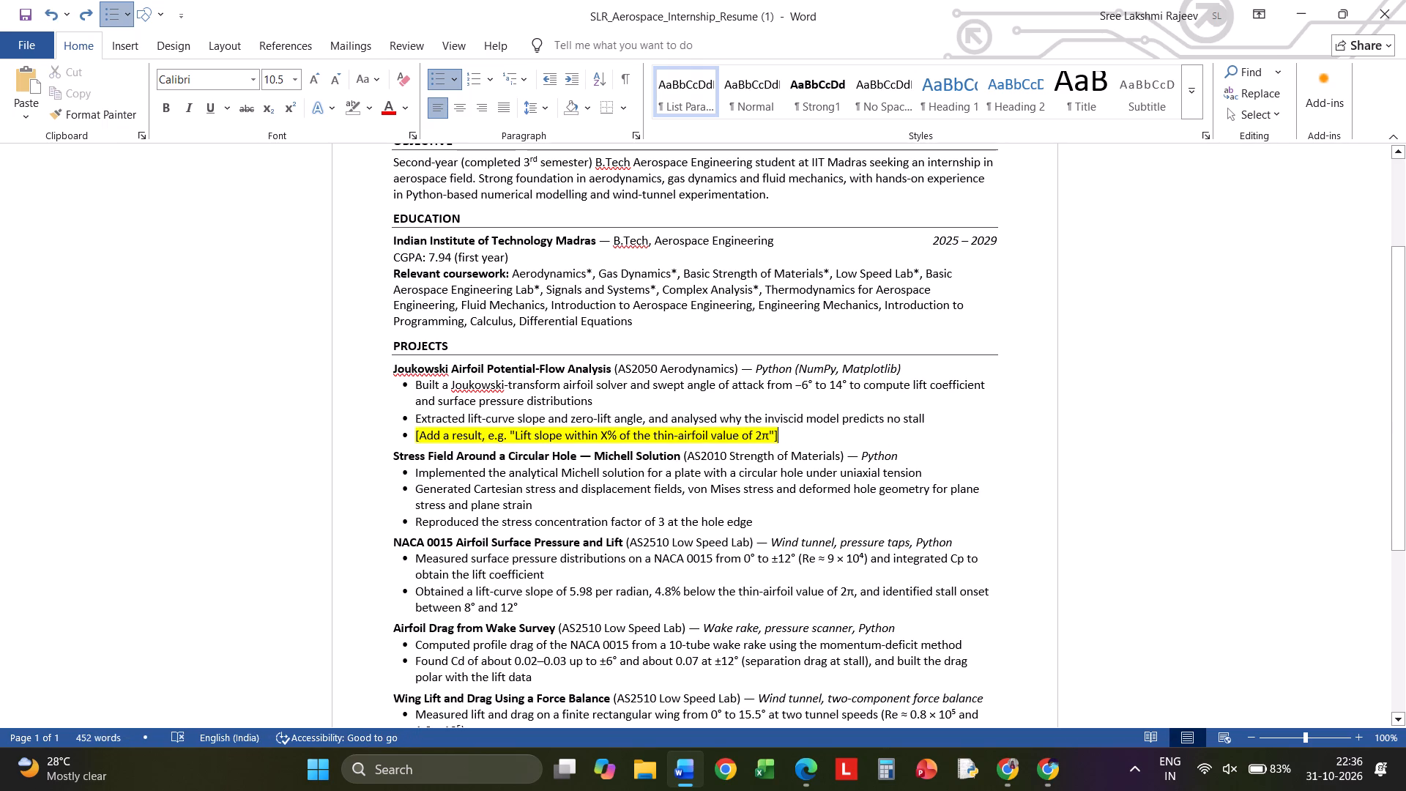
key("BackSpace")
key("BackSpace")
key("BackSpace")
key("BackSpace")
key("BackSpace")
key("BackSpace")
key("BackSpace")
key("BackSpace")
key("BackSpace")
key("BackSpace")
key("BackSpace")
key("BackSpace")
key("BackSpace")
key("BackSpace")
key("BackSpace")
key("BackSpace")
key("BackSpace")
key("BackSpace")
key("BackSpace")
key("BackSpace")
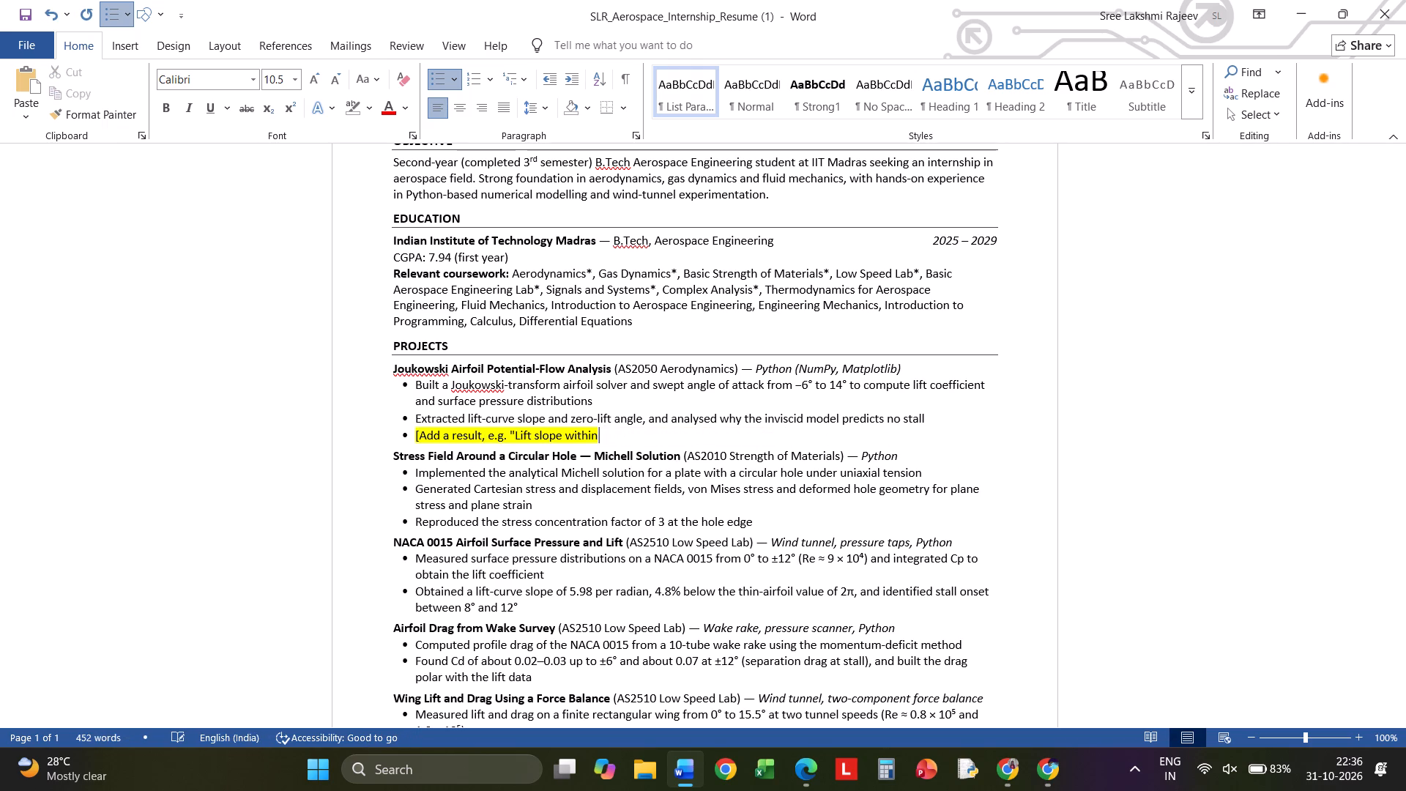
key("BackSpace")
key("BackSpace")
key("BackSpace")
key("BackSpace")
key("BackSpace")
key("BackSpace")
key("BackSpace")
key("BackSpace")
key("BackSpace")
key("BackSpace")
key("BackSpace")
key("BackSpace")
key("BackSpace")
key("BackSpace")
key("BackSpace")
key("BackSpace")
key("BackSpace")
key("BackSpace")
key("BackSpace")
key("BackSpace")
key("BackSpace")
key("BackSpace")
key("BackSpace")
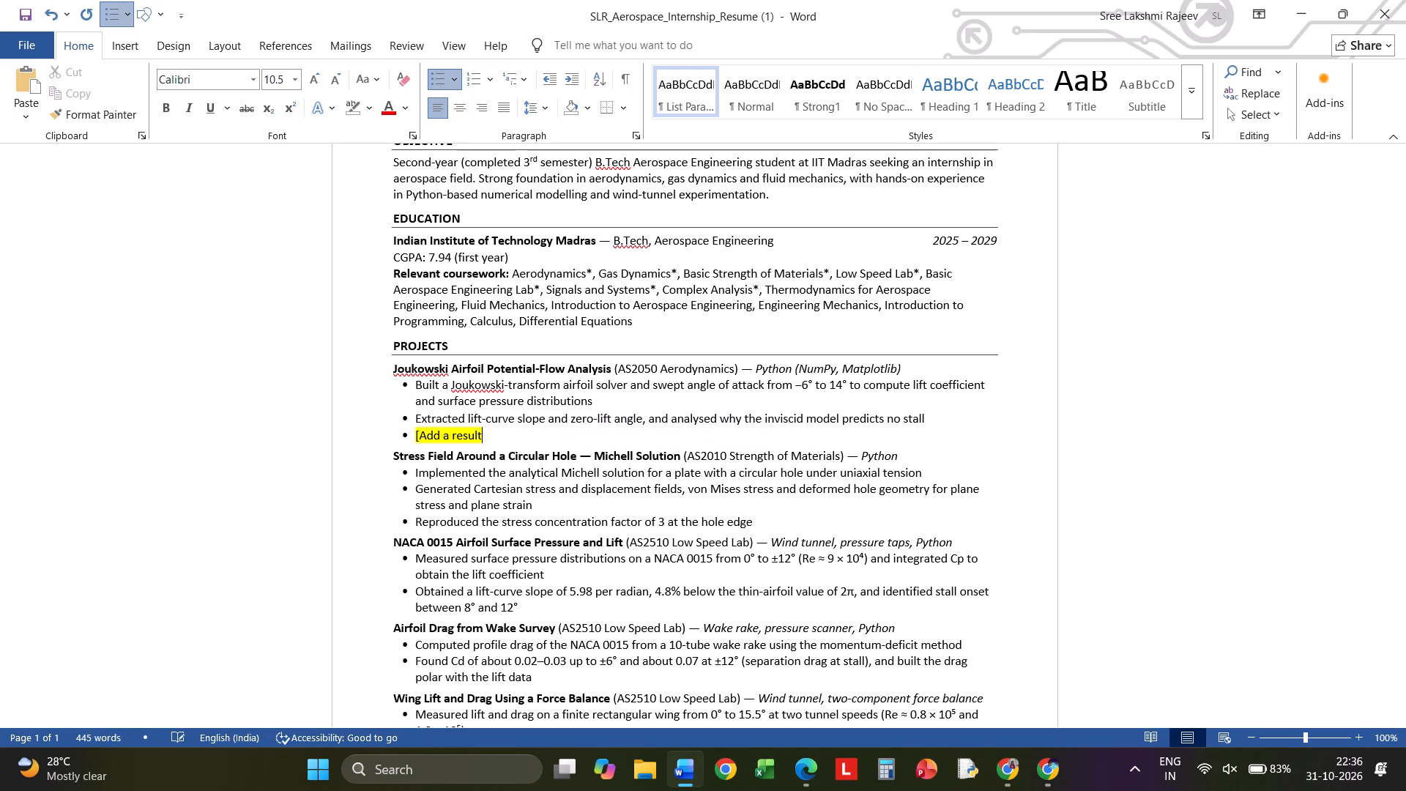
key("BackSpace")
key("BackSpace")
key("BackSpace")
key("BackSpace")
key("BackSpace")
key("BackSpace")
key("BackSpace")
key("BackSpace")
key("BackSpace")
key("BackSpace")
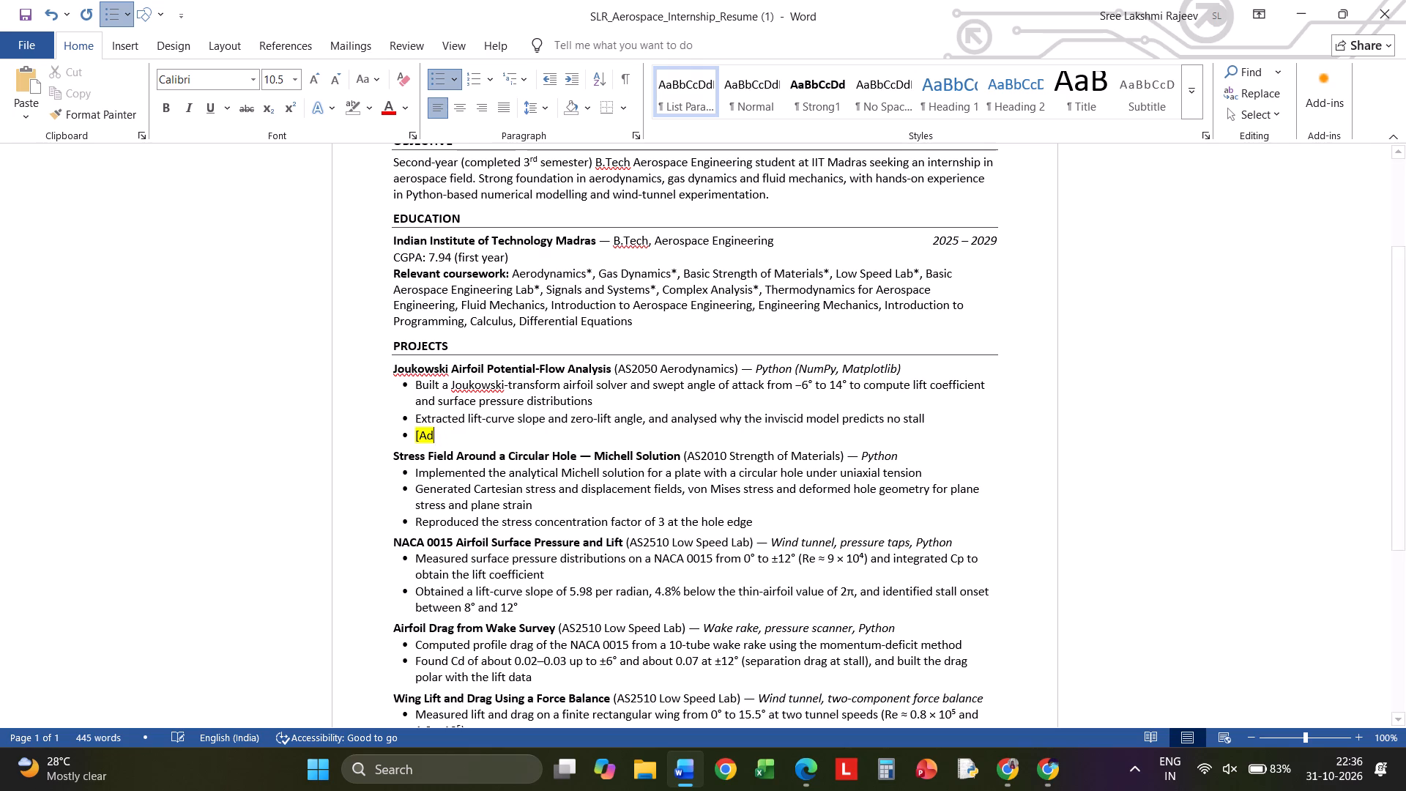
key("BackSpace")
key("BackSpace")
key("BackSpace")
right_click(435, 434)
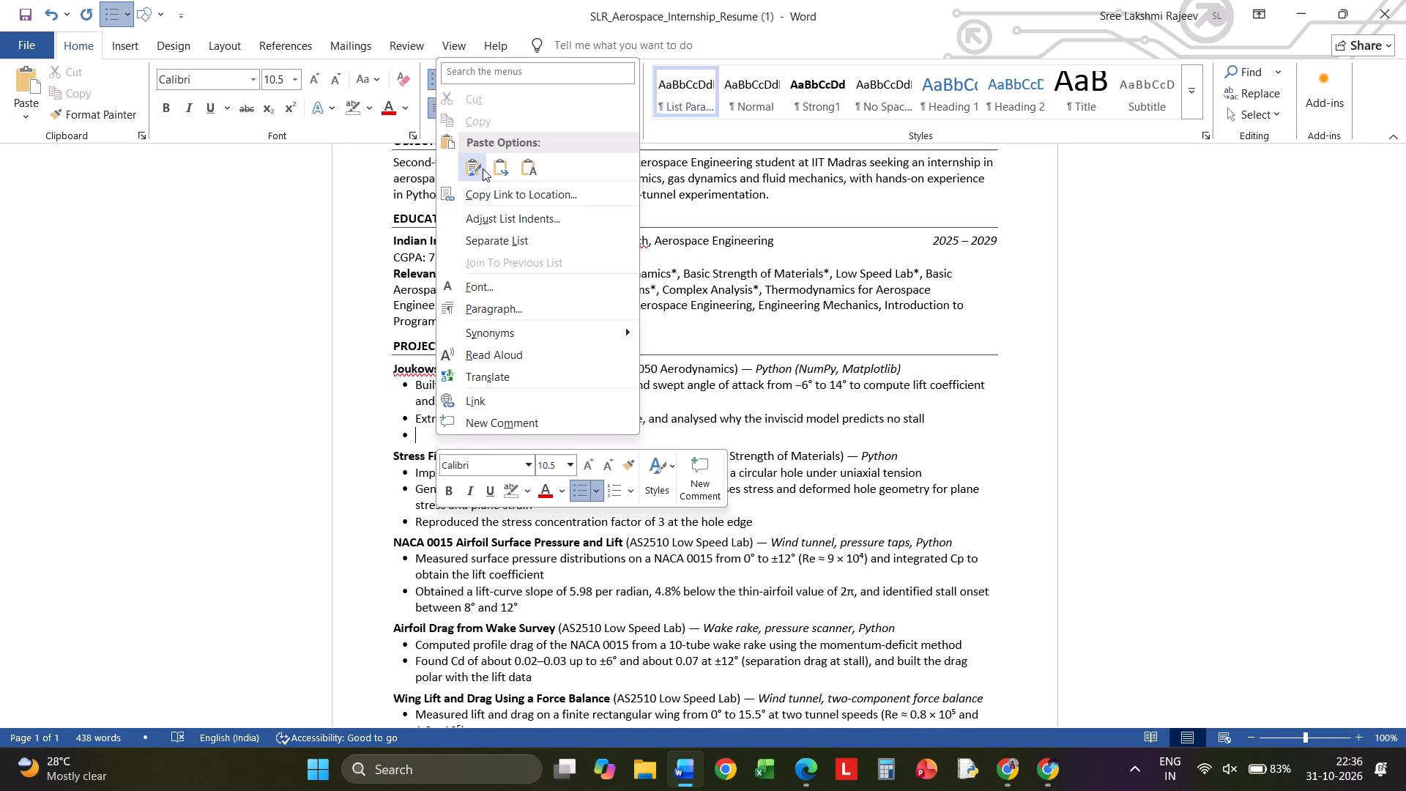
left_click(483, 168)
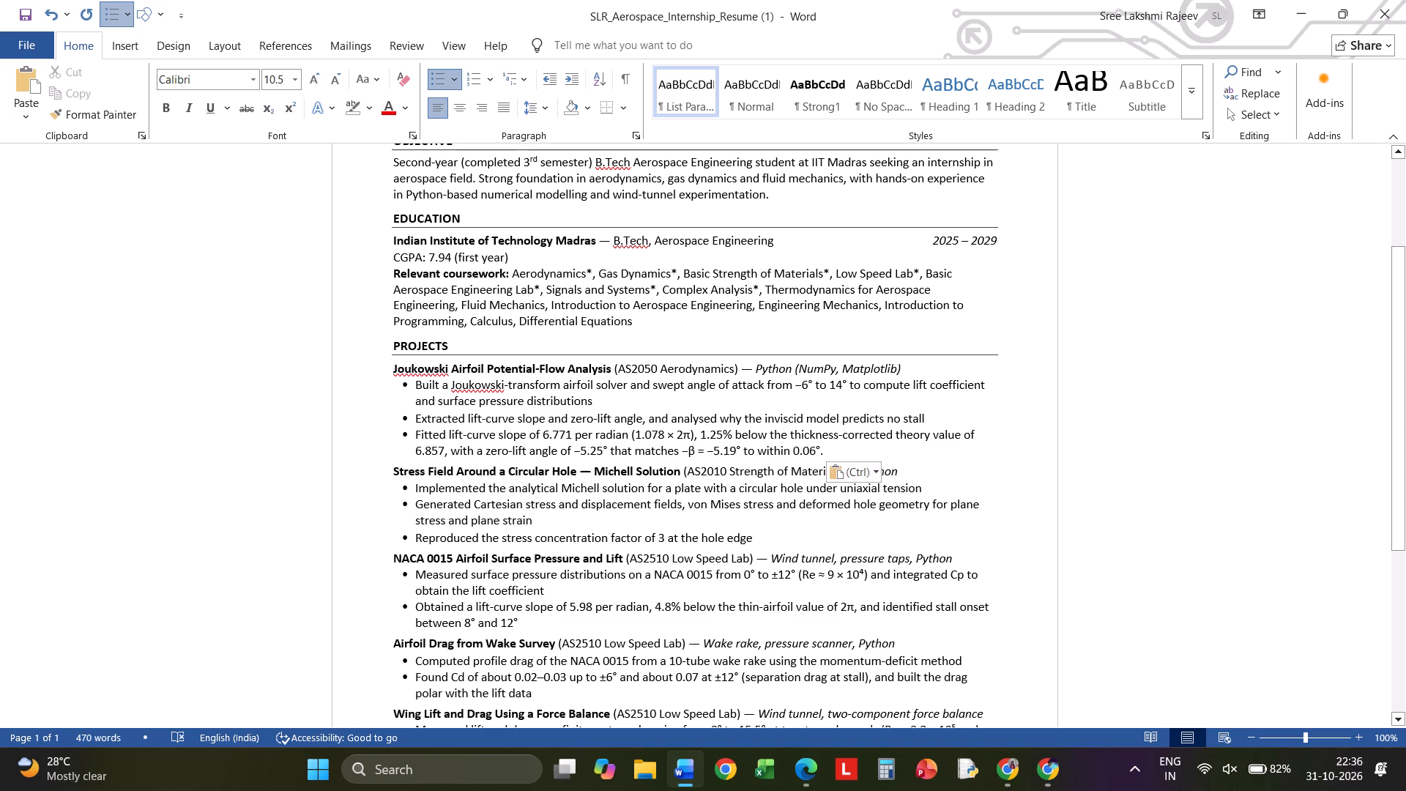
Delete the course codes AS2050, AS2010 and AS2510 from the Joukowski, Stress Field, NACA 0015 and Airfoil Drag project headings.
scroll(639, 614, "down", 1)
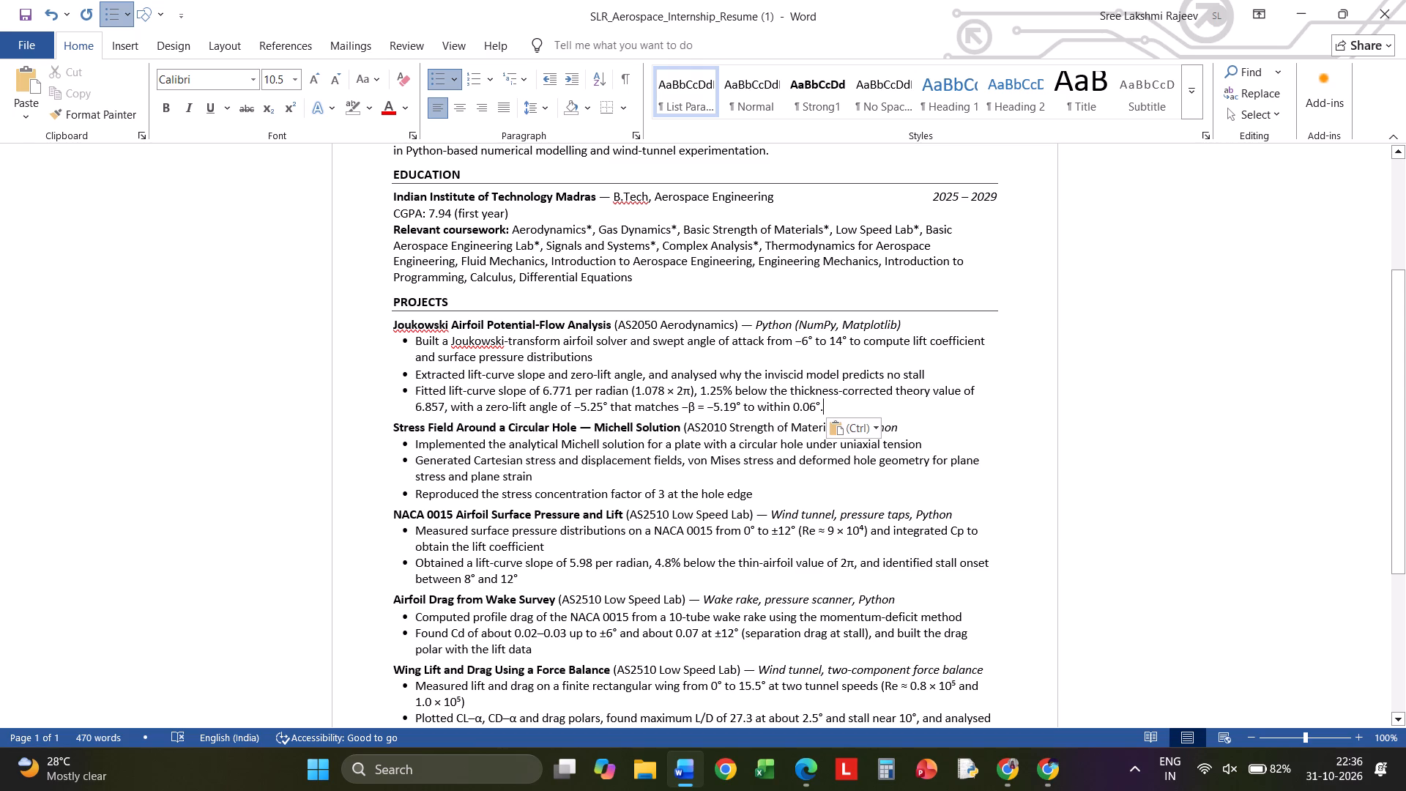
left_click_drag(659, 323, 617, 327)
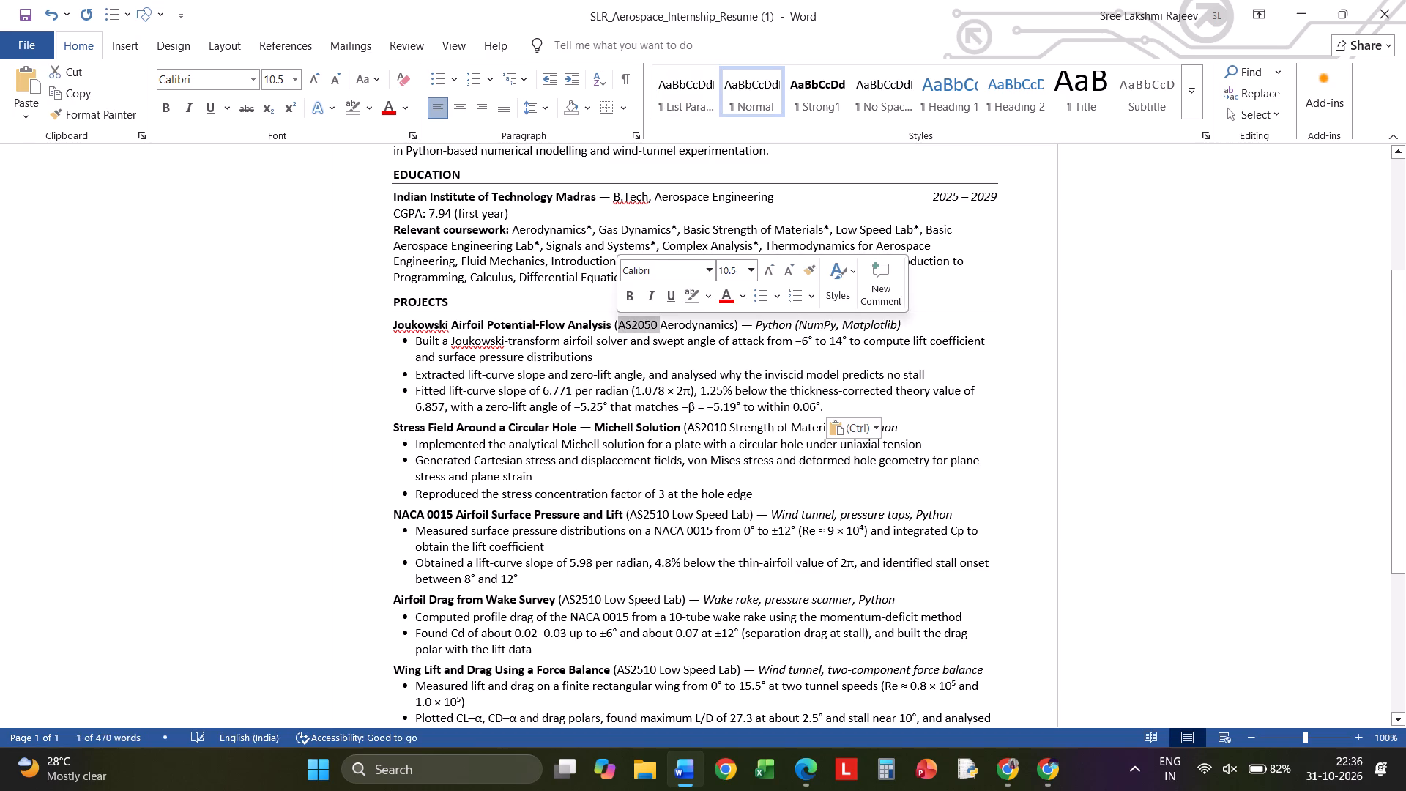
key("BackSpace")
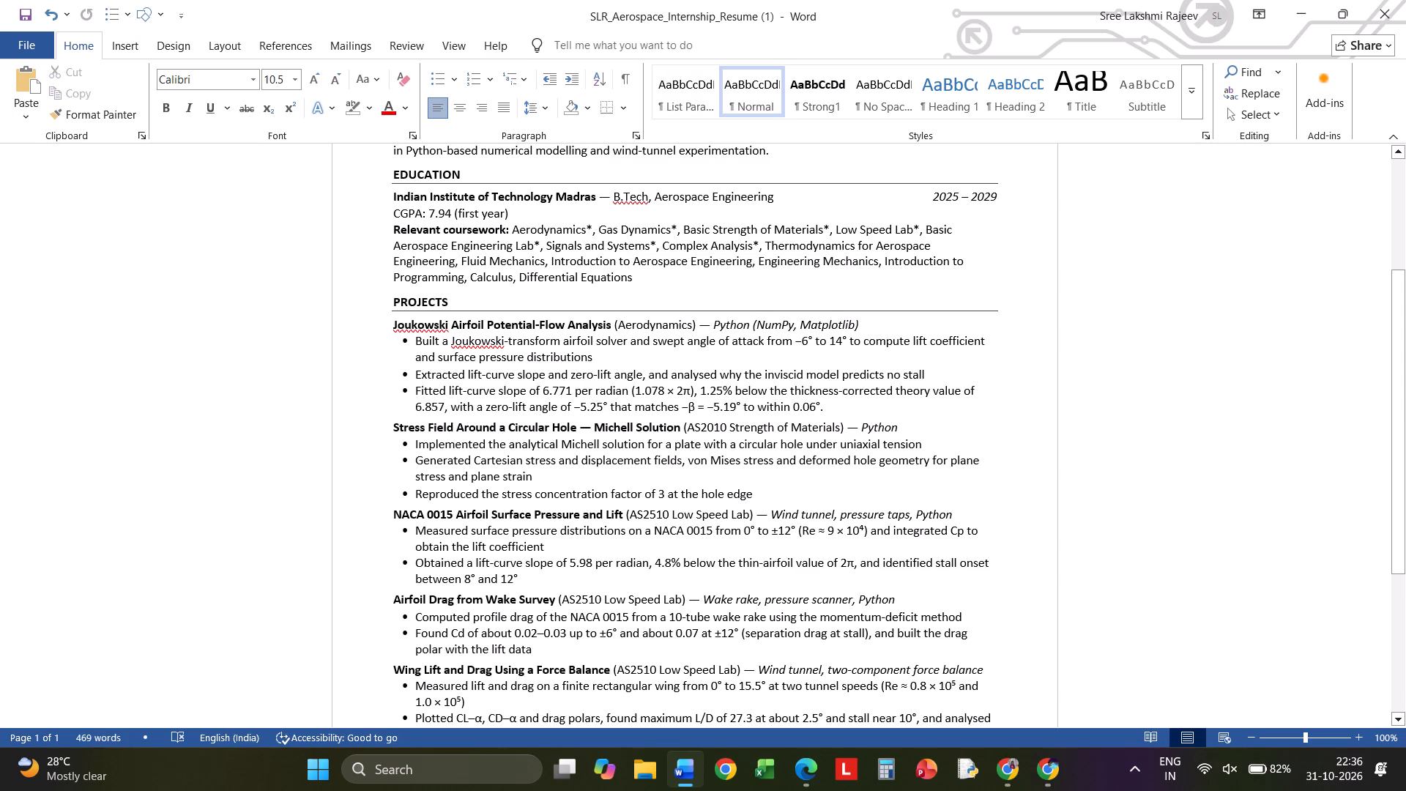
left_click_drag(731, 426, 685, 429)
key("BackSpace")
left_click_drag(672, 514, 639, 512)
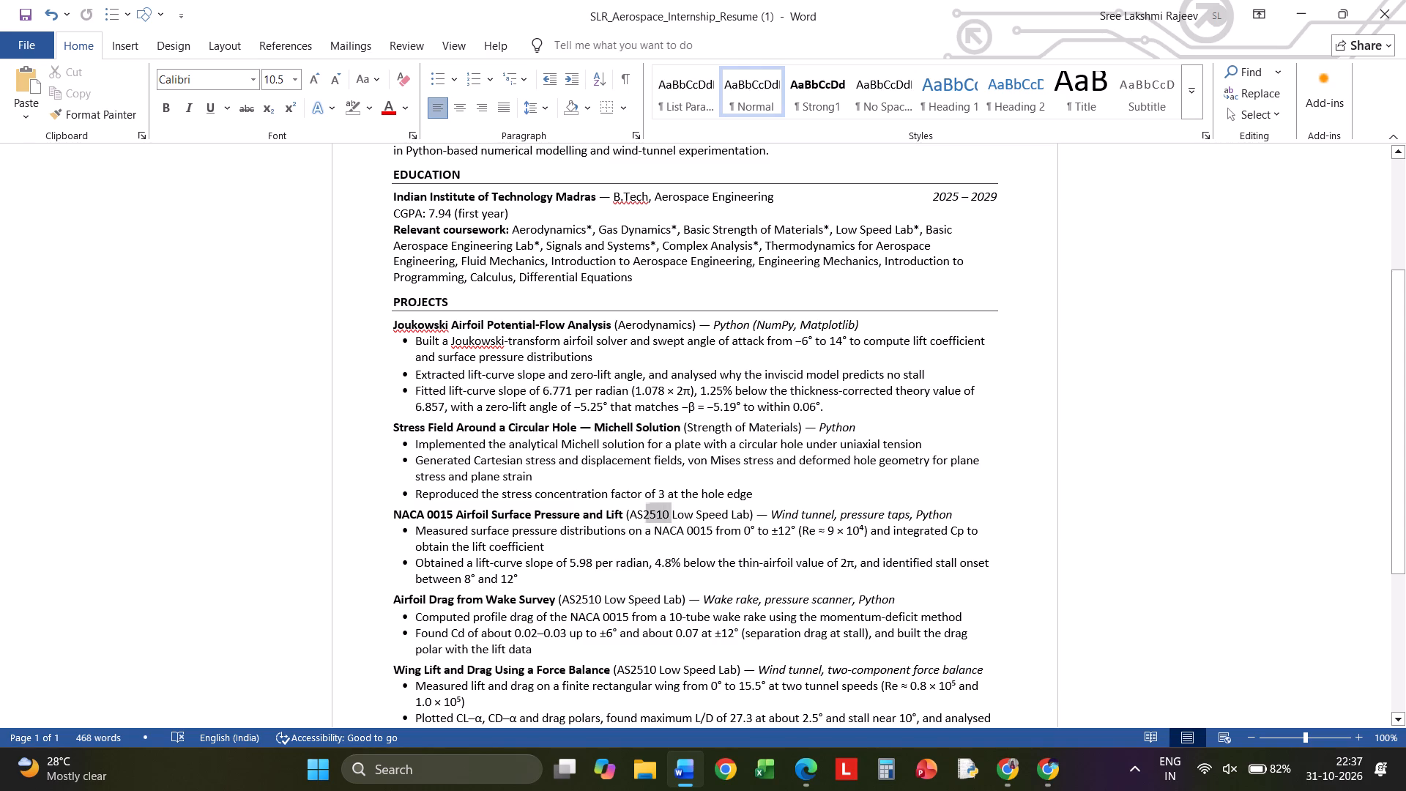
left_click_drag(639, 512, 632, 512)
key("BackSpace")
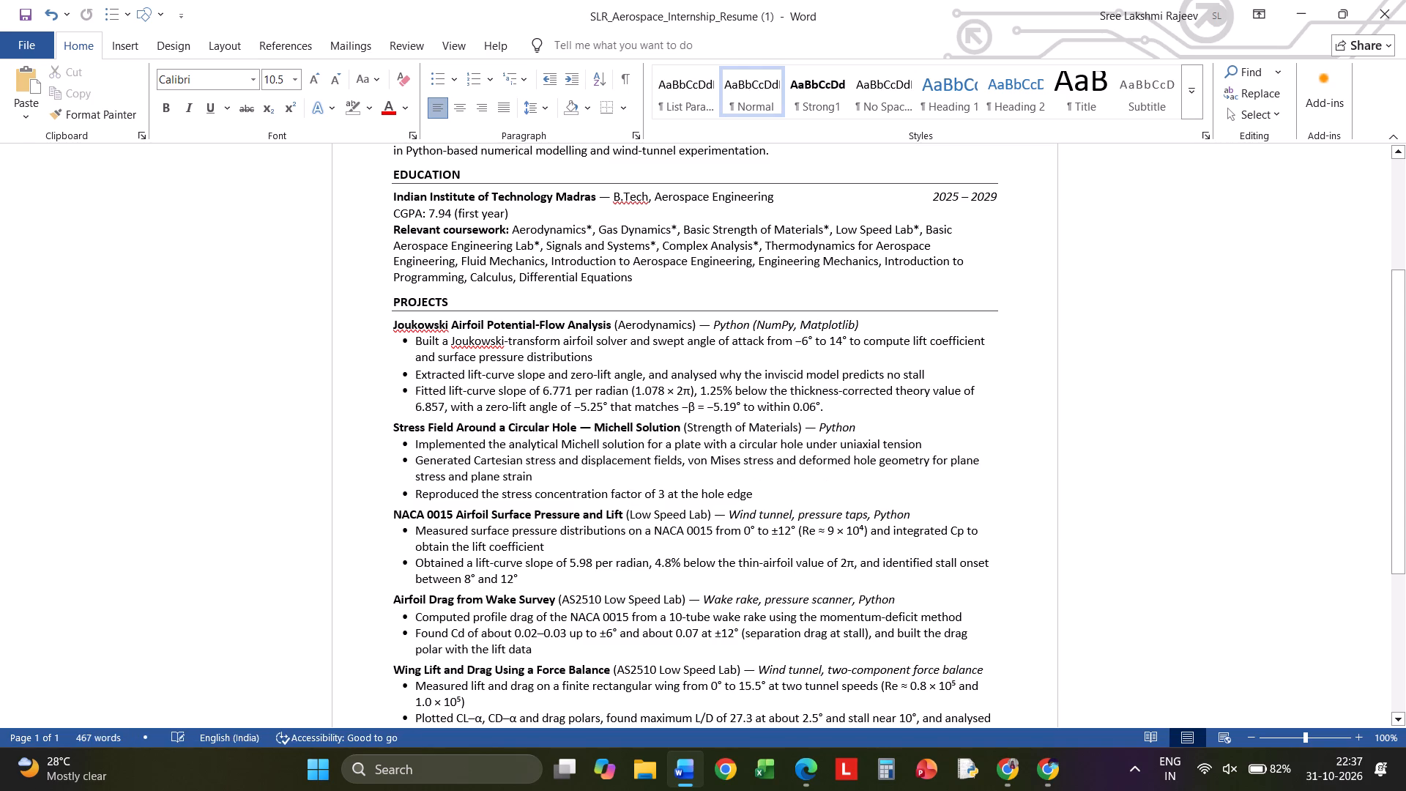
left_click_drag(602, 599, 560, 602)
key("BackSpace")
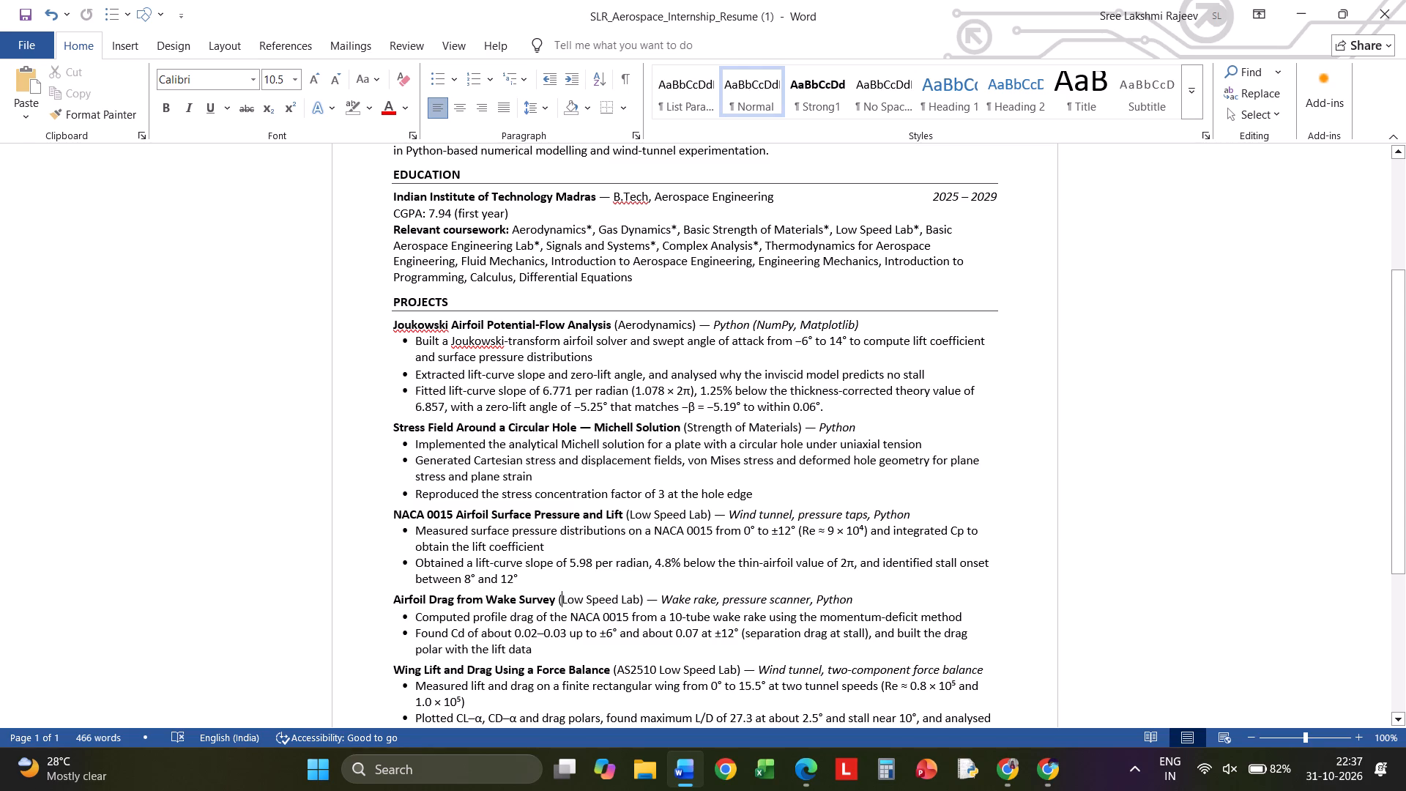
Remove "(NumPy, Matplotlib)" from the Joukowski project heading so it ends with "Python".
scroll(585, 606, "down", 1)
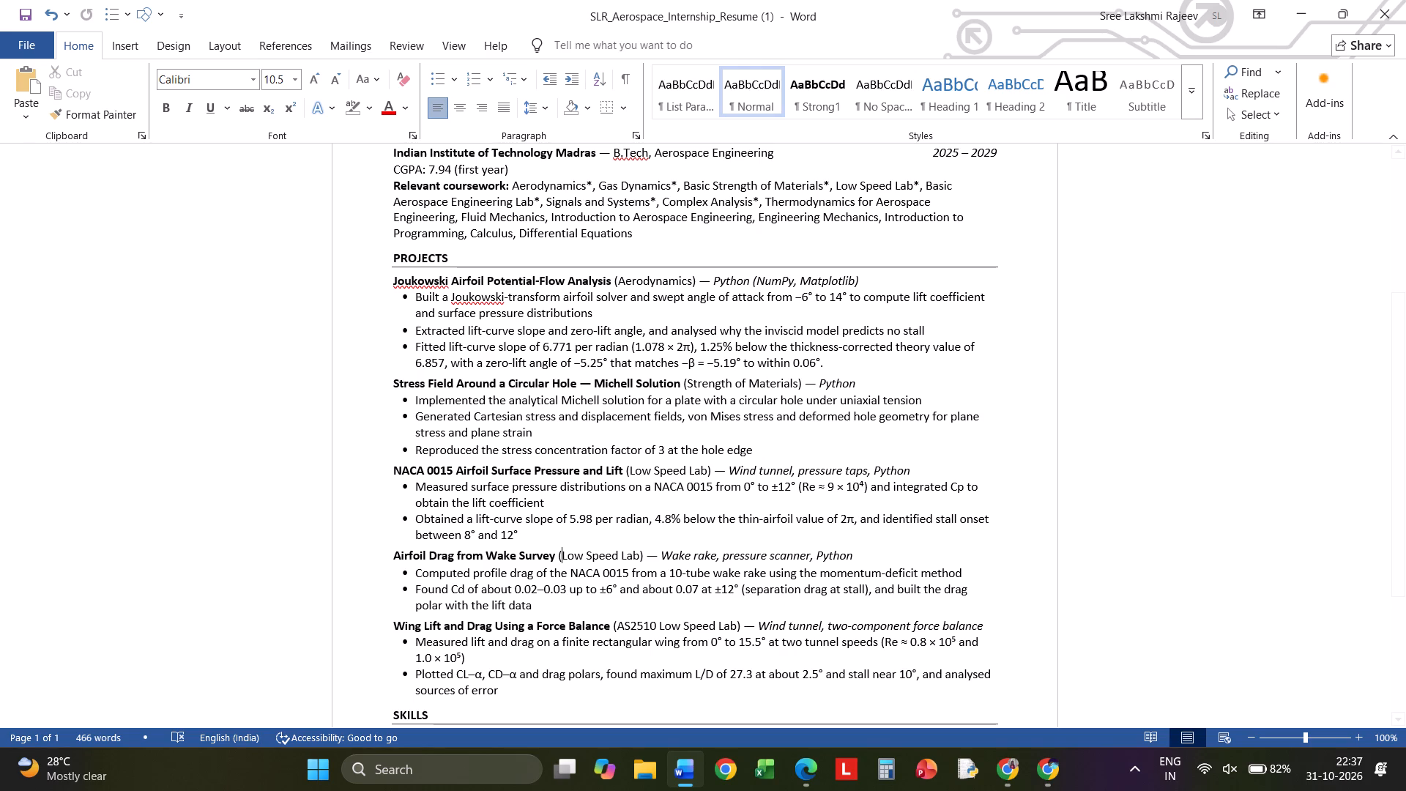
scroll(587, 617, "down", 3)
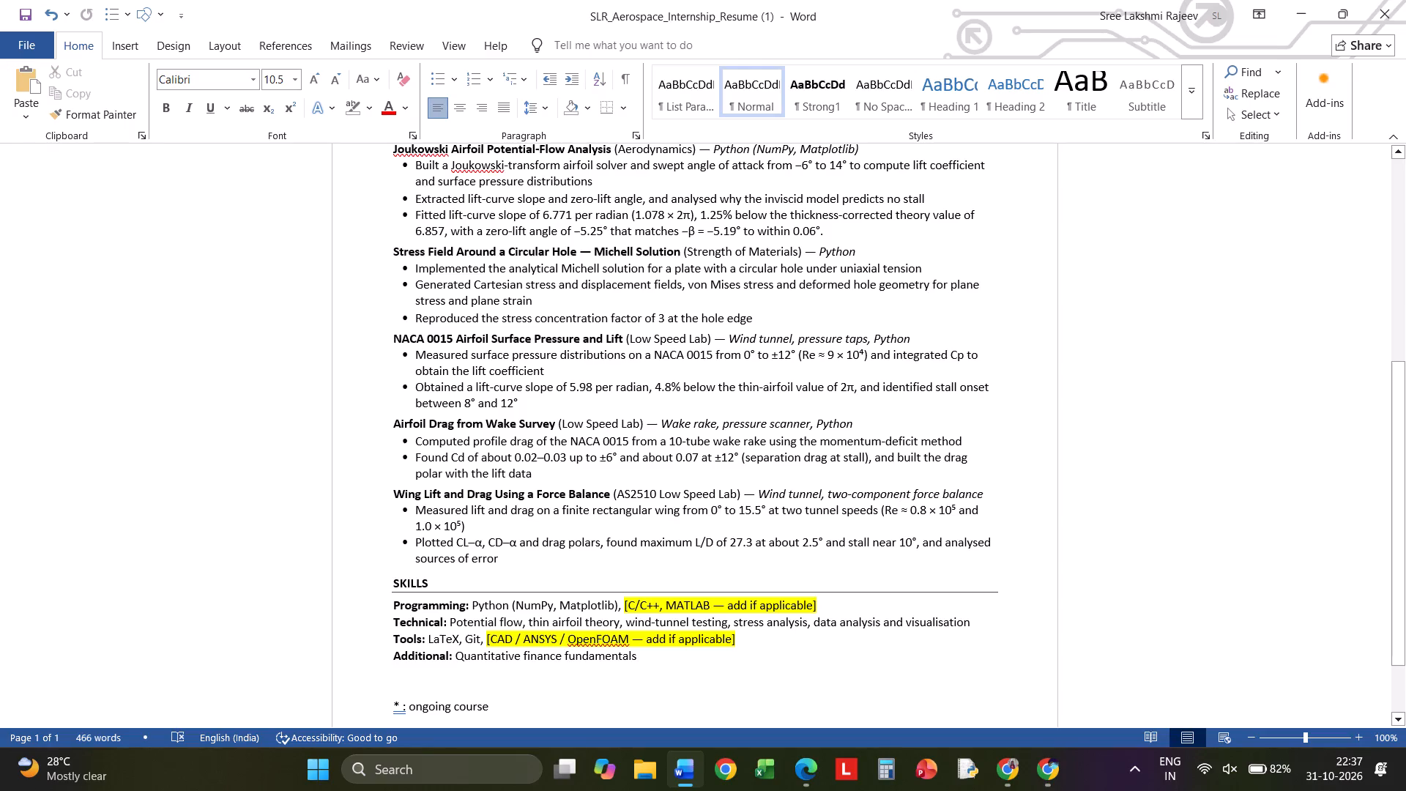
scroll(531, 606, "up", 6)
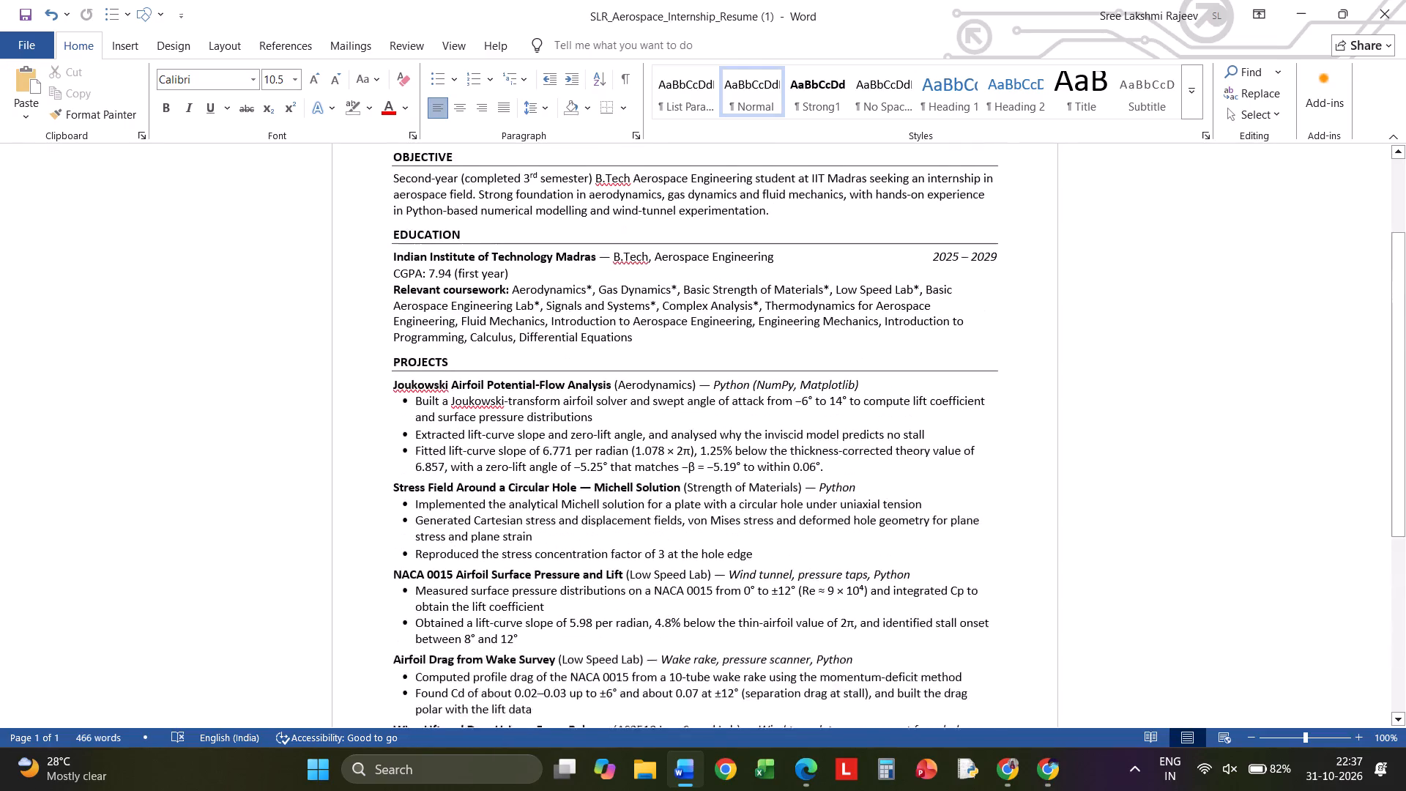
left_click_drag(754, 412, 845, 412)
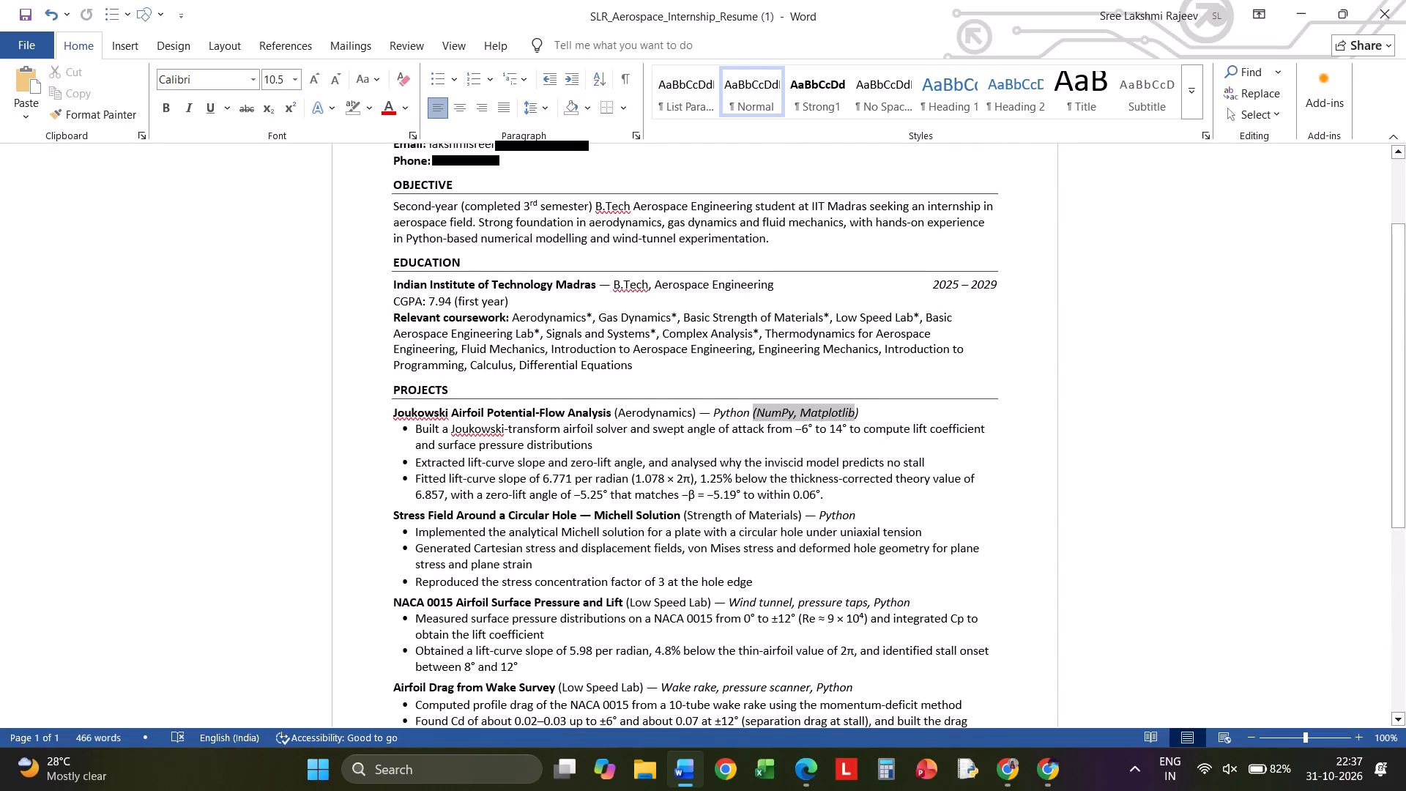
left_click_drag(845, 412, 853, 411)
key("BackSpace")
left_click(773, 414)
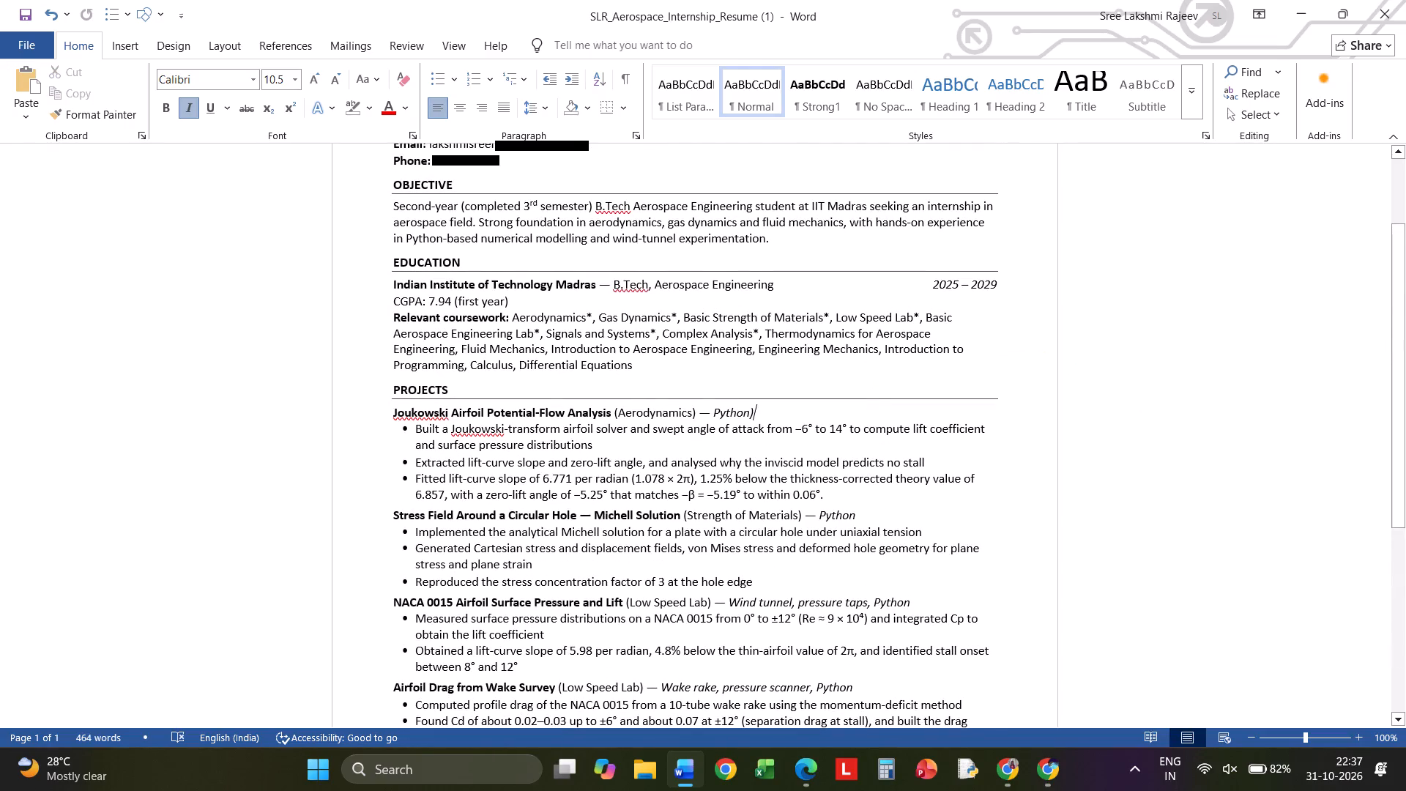
key("BackSpace")
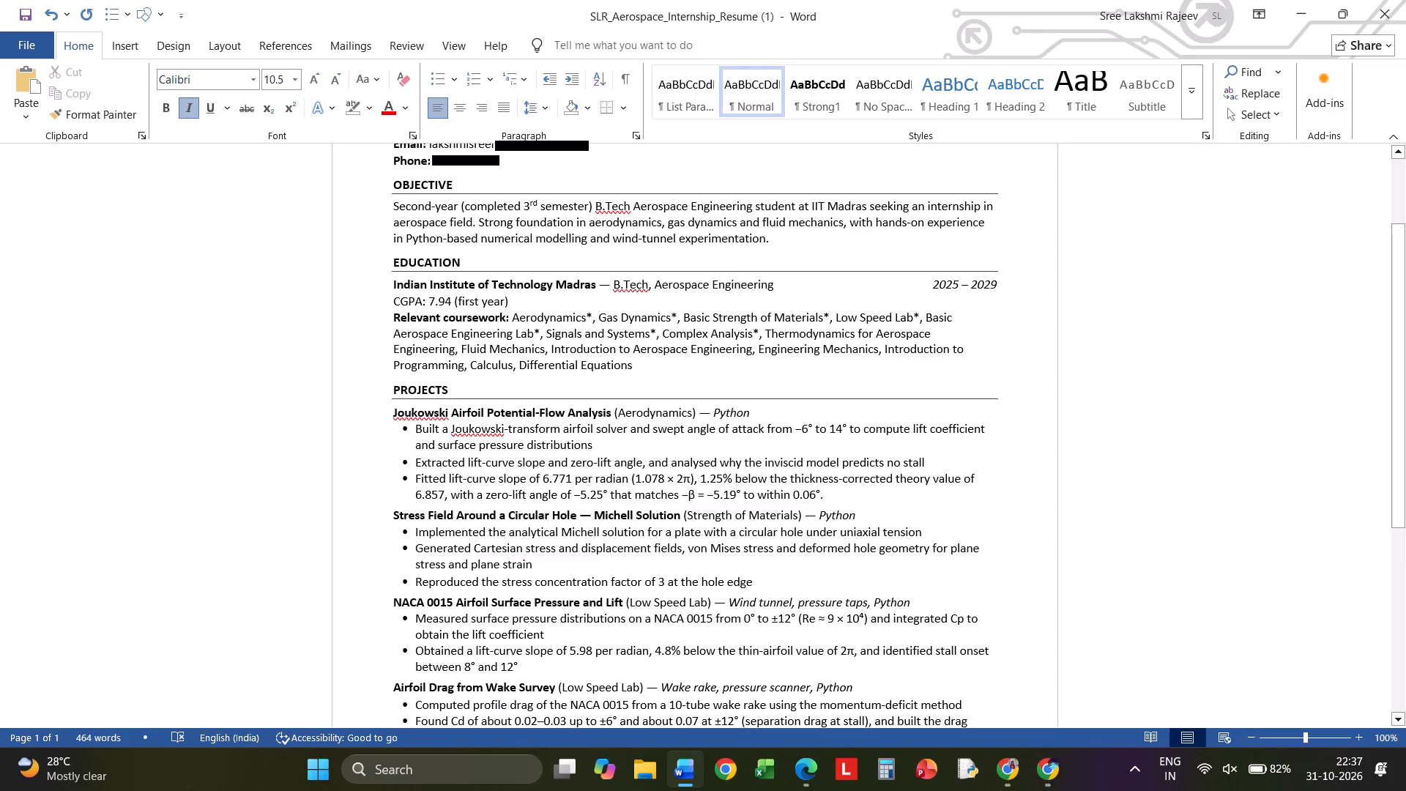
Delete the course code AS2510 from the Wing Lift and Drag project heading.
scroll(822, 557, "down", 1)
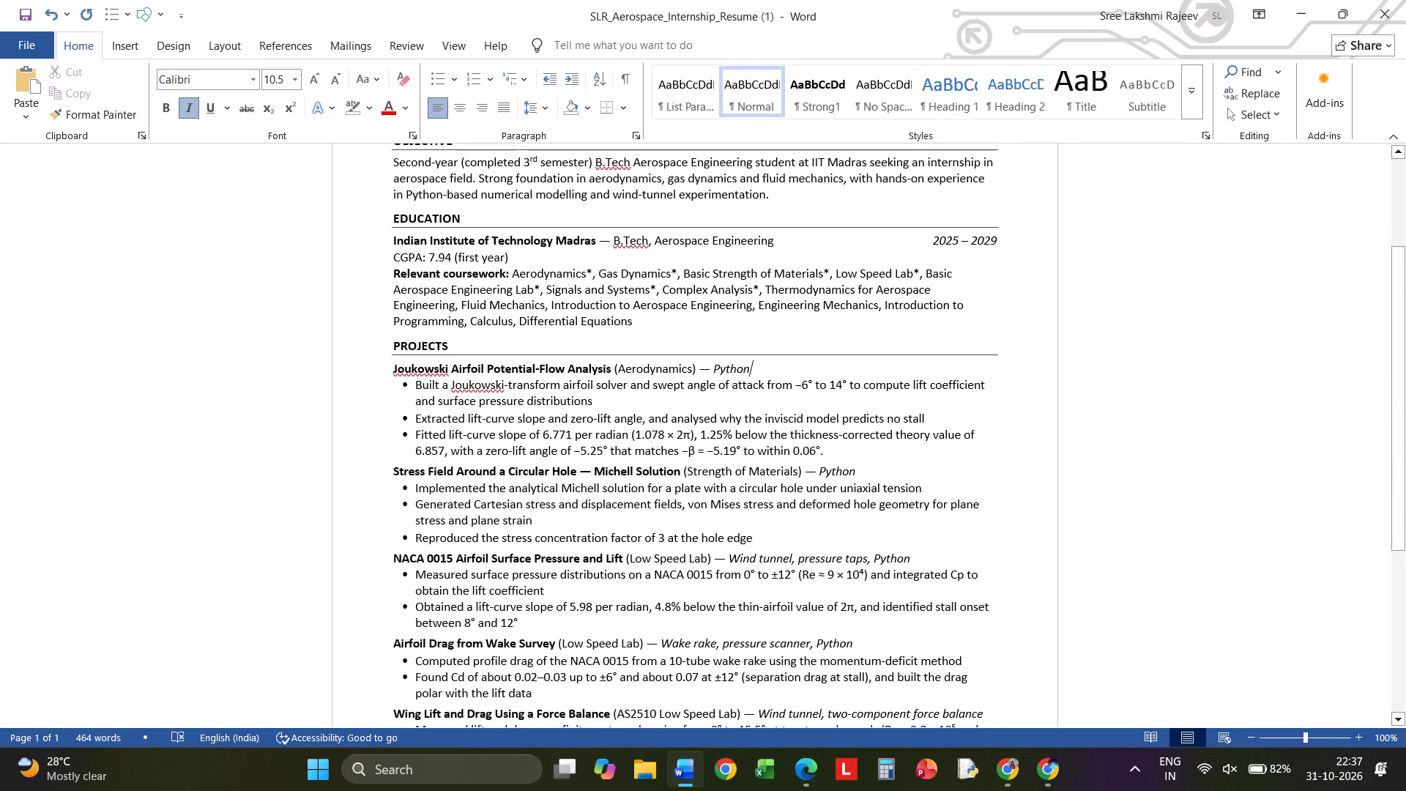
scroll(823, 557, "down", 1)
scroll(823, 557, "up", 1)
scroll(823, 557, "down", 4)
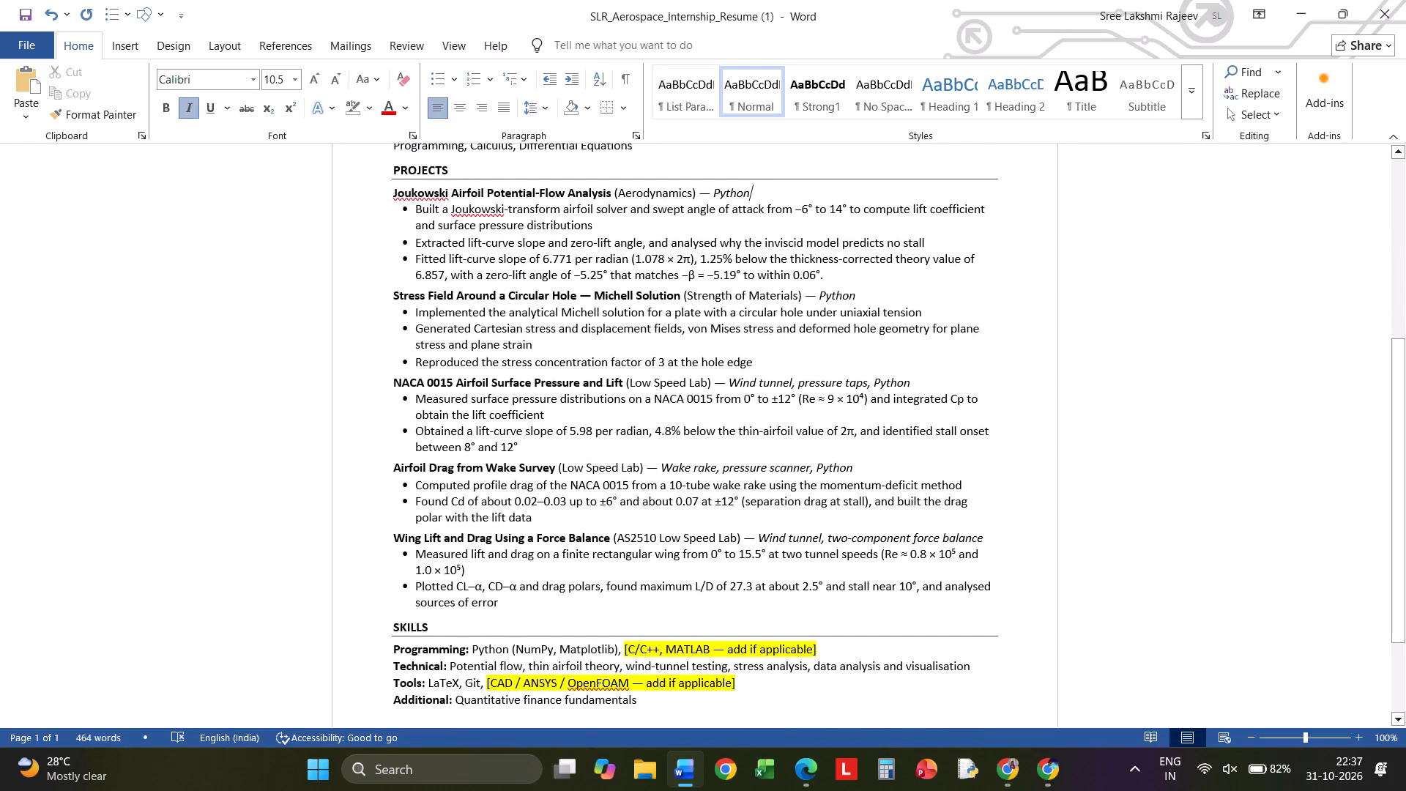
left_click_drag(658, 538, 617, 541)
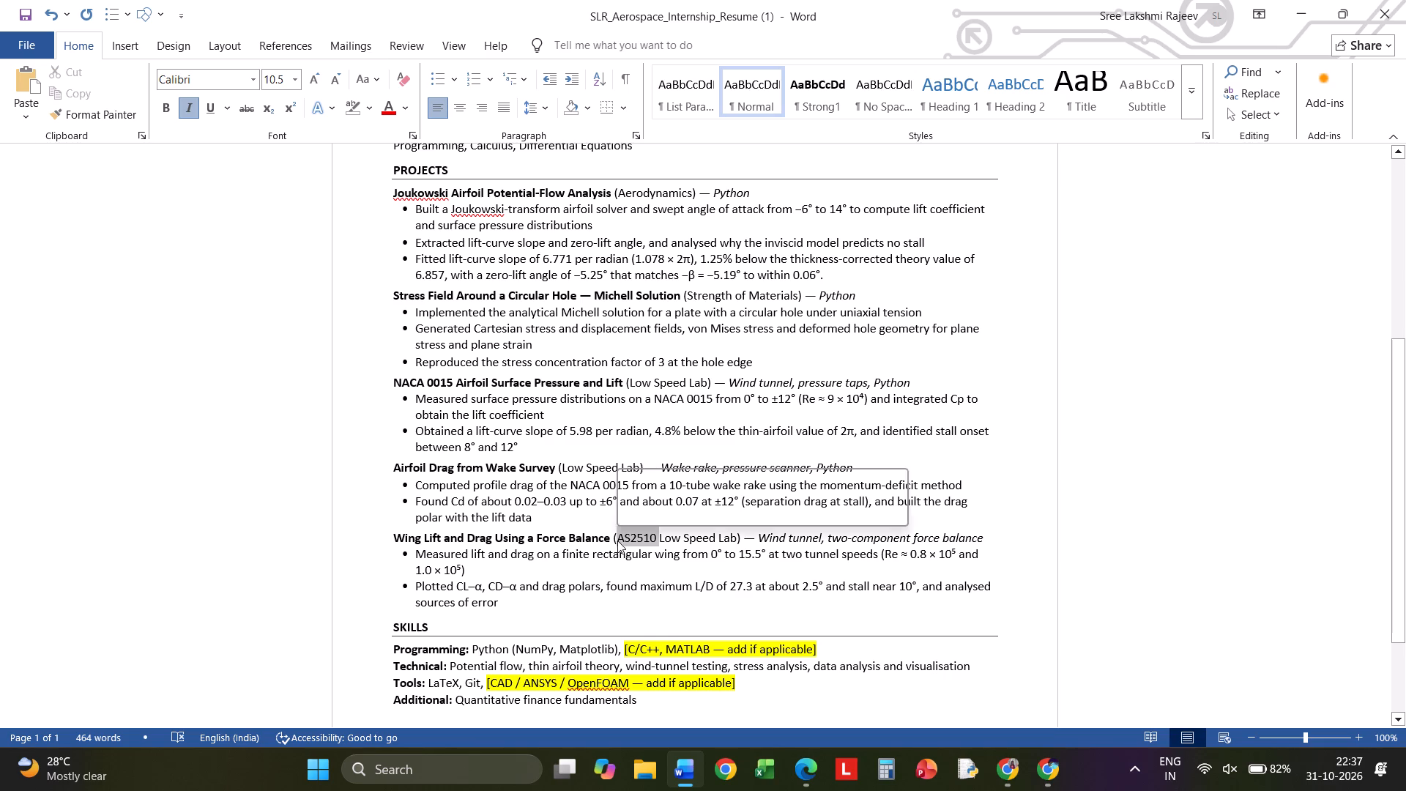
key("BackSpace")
Delete the Airfoil Drag from Wake Survey and Wing Lift and Drag Using a Force Balance projects with all their bullets.
scroll(658, 597, "down", 1)
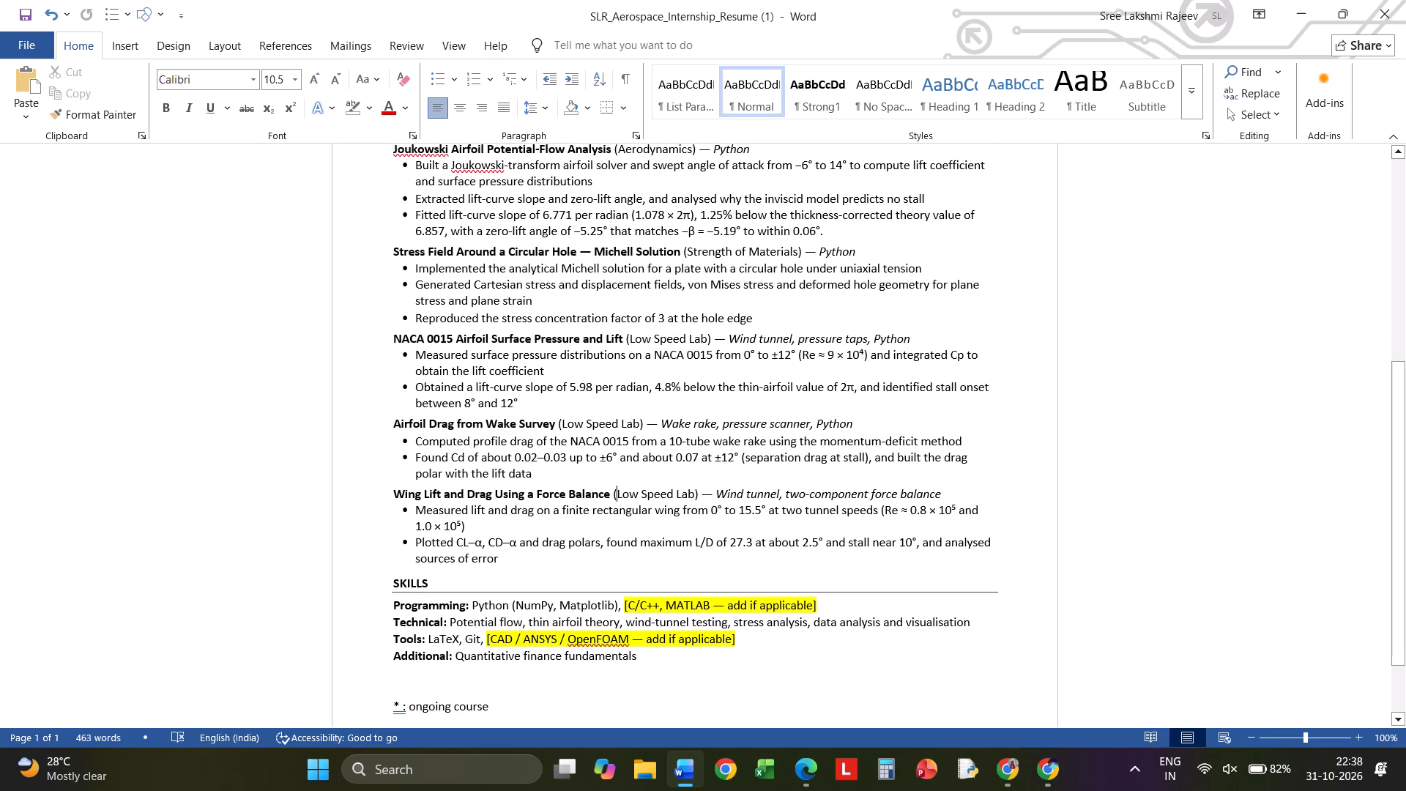
left_click(514, 562)
left_click_drag(514, 562, 403, 451)
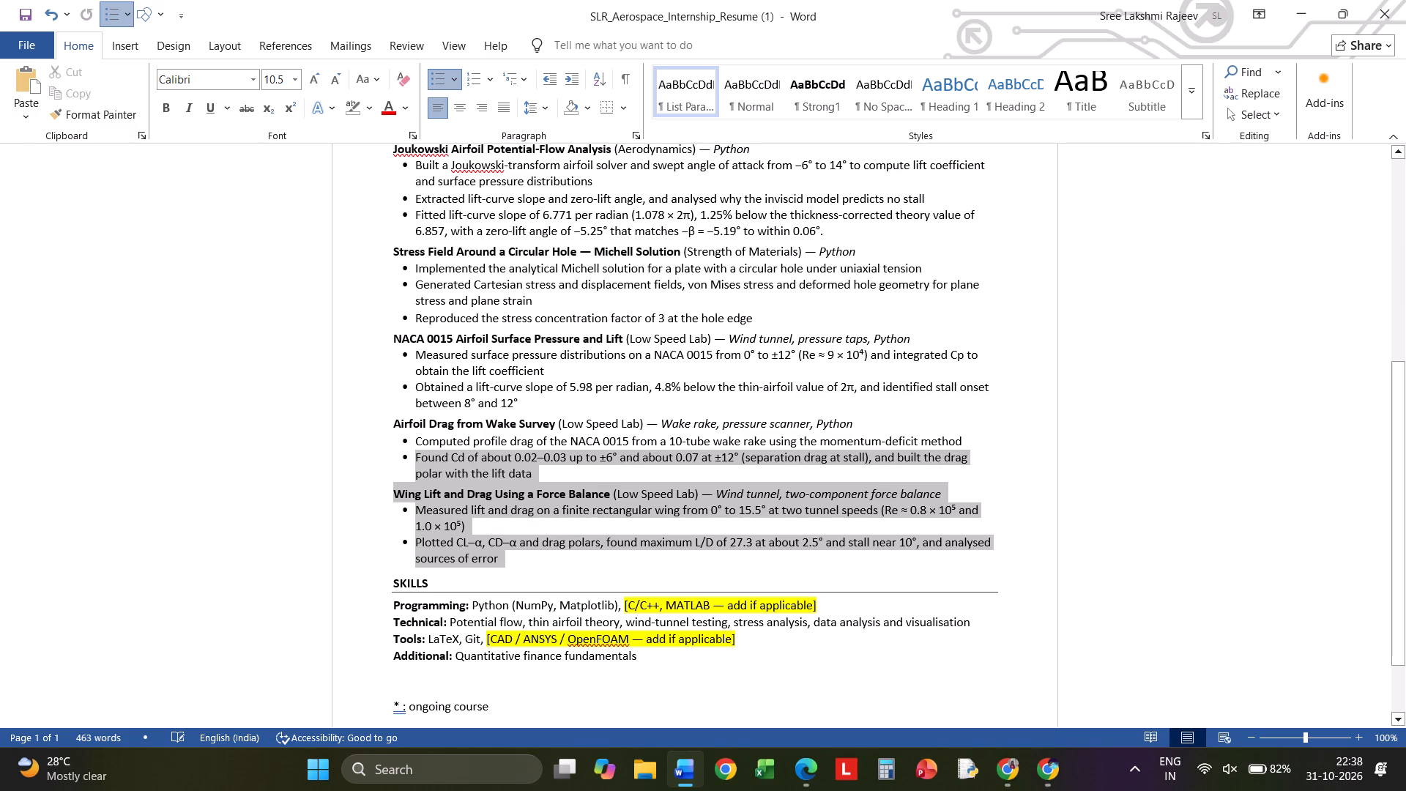
left_click_drag(403, 451, 399, 424)
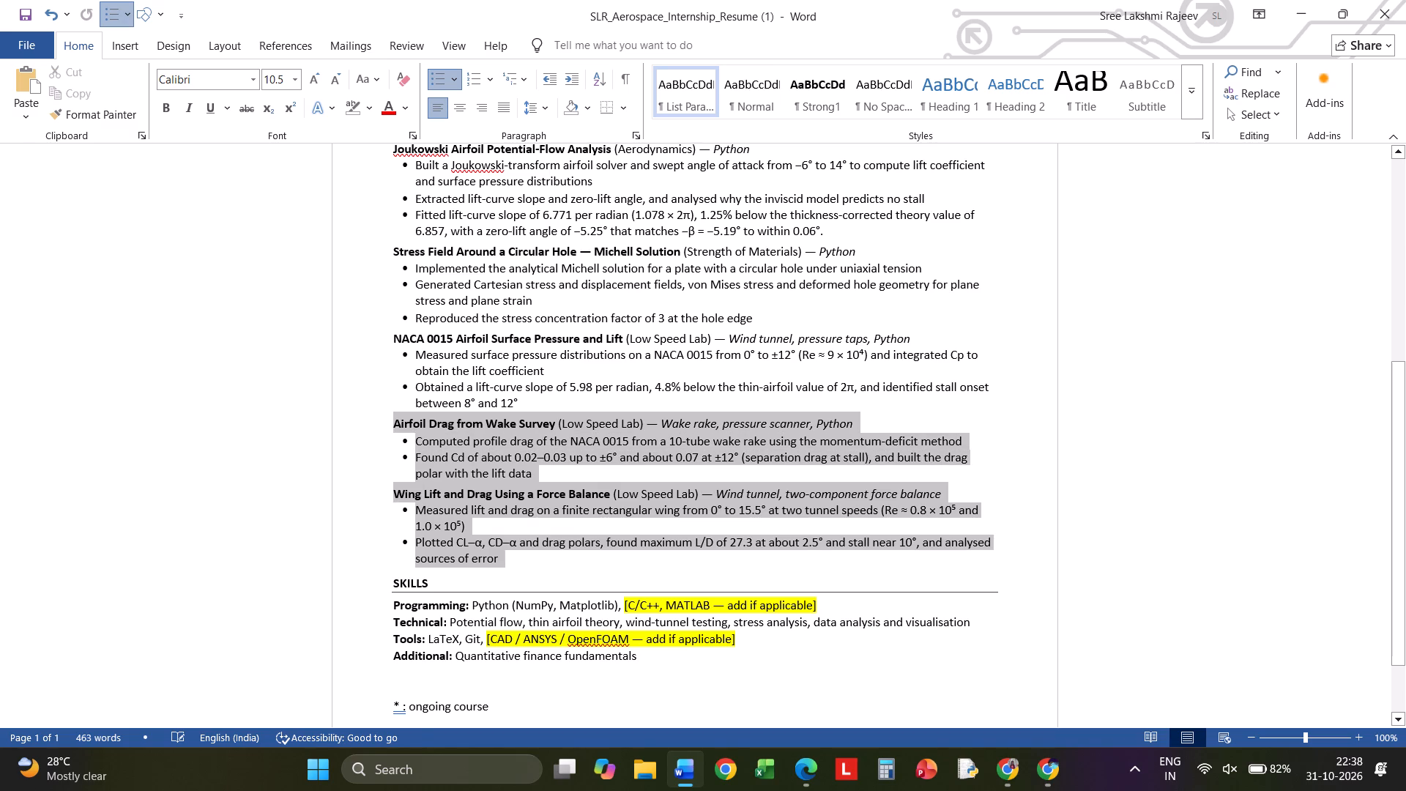
left_click_drag(399, 424, 399, 423)
key("BackSpace")
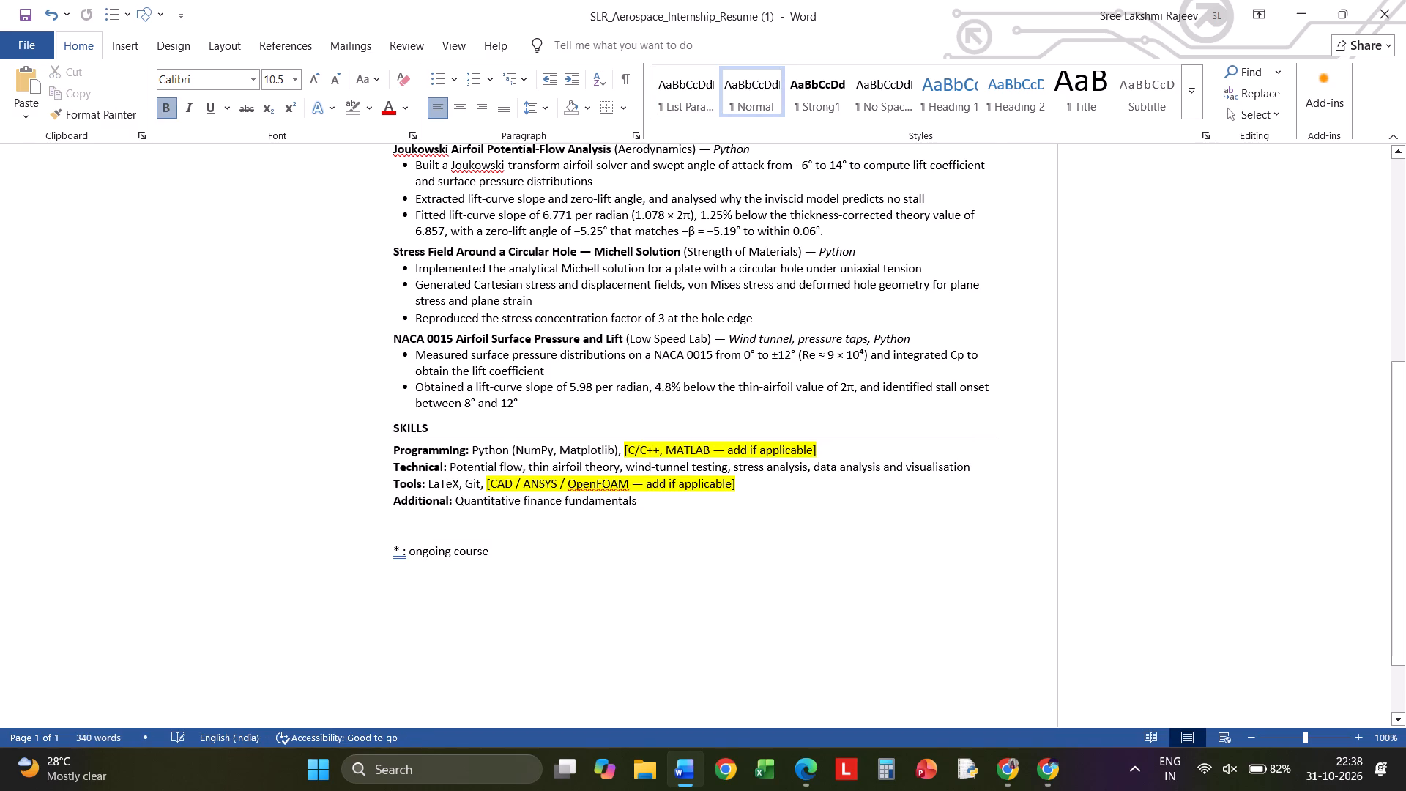
In the Programming skills, remove "(NumPy, Matplotlib)" and the placeholder's opening bracket, keeping a comma and space after "Python".
scroll(552, 584, "up", 8)
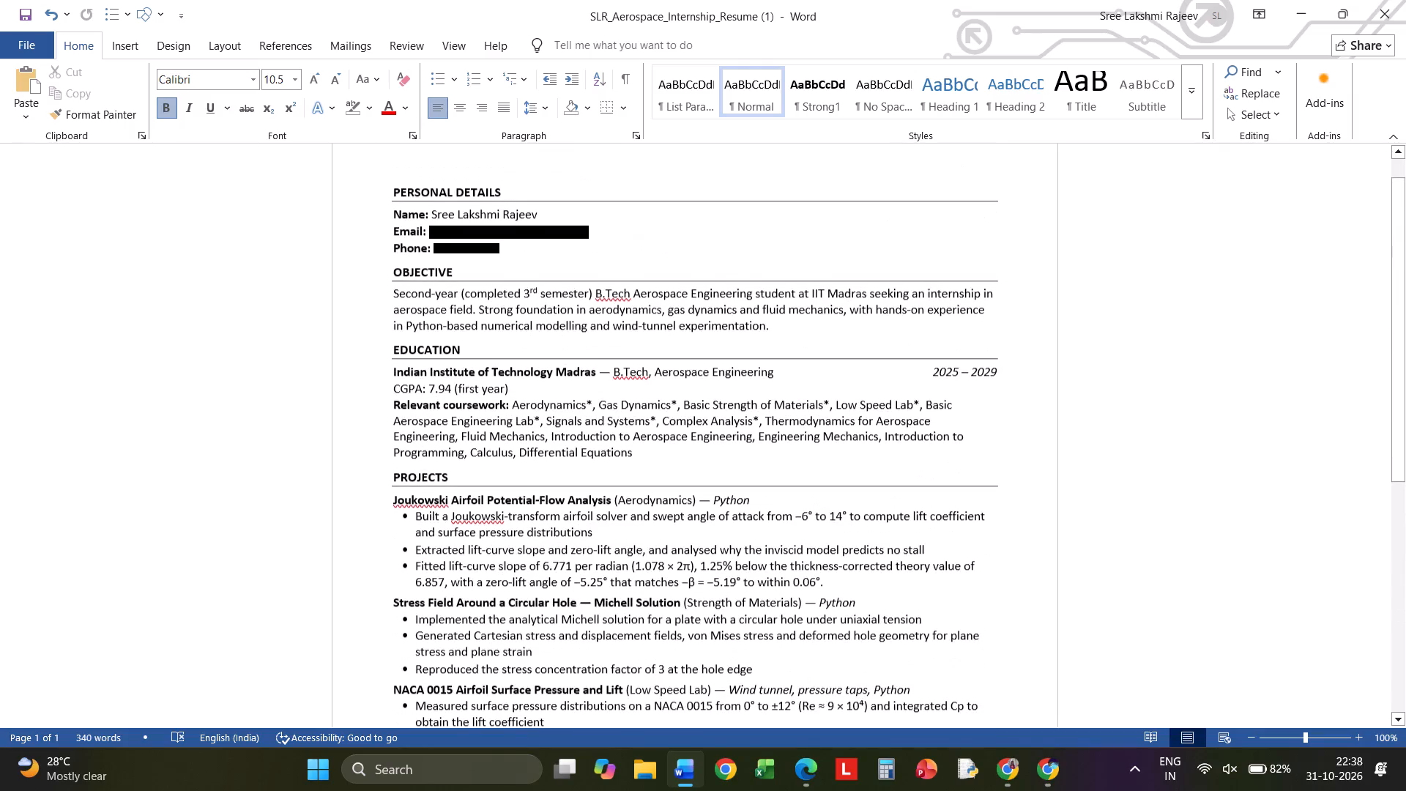
scroll(554, 585, "down", 4)
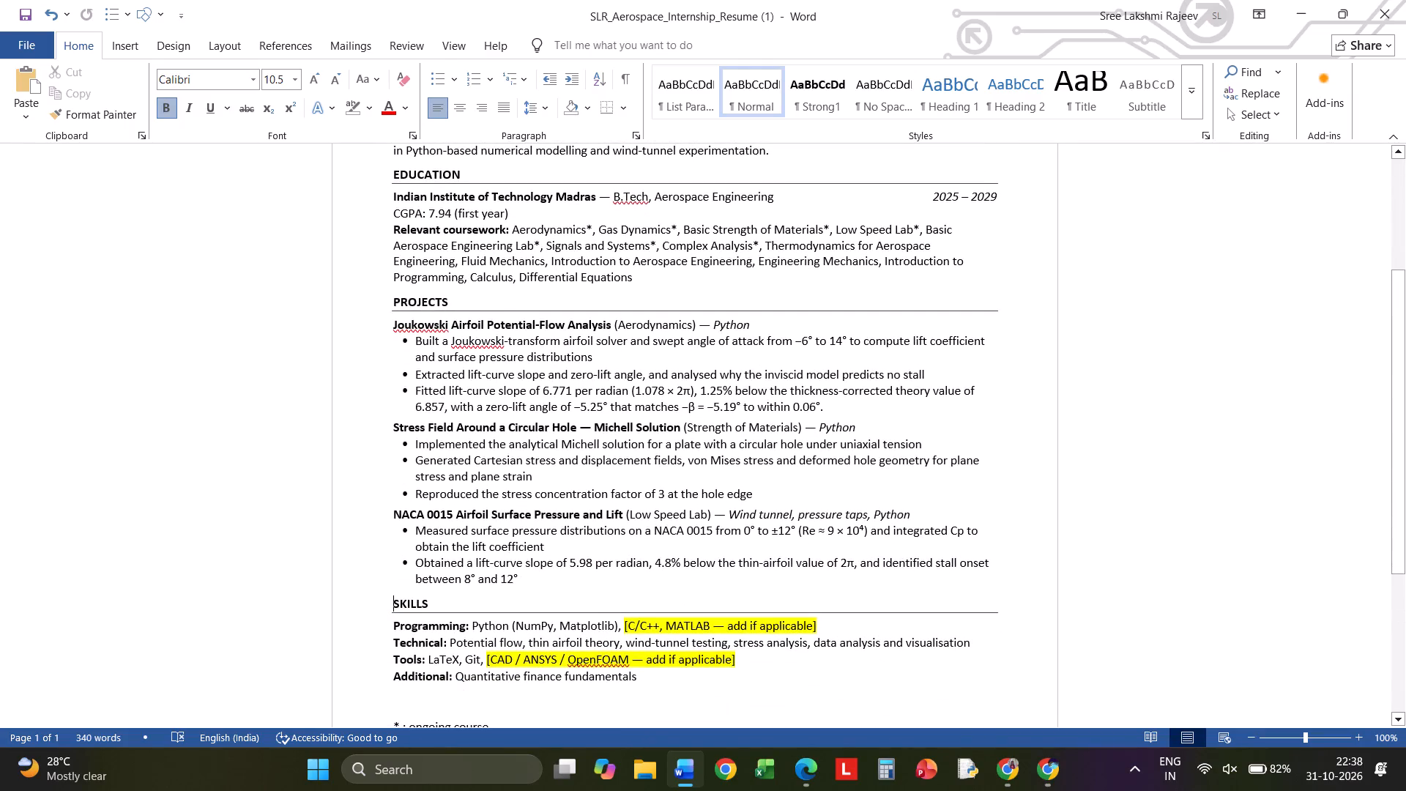
left_click_drag(620, 624, 529, 630)
key("BackSpace")
key("BackSpace")
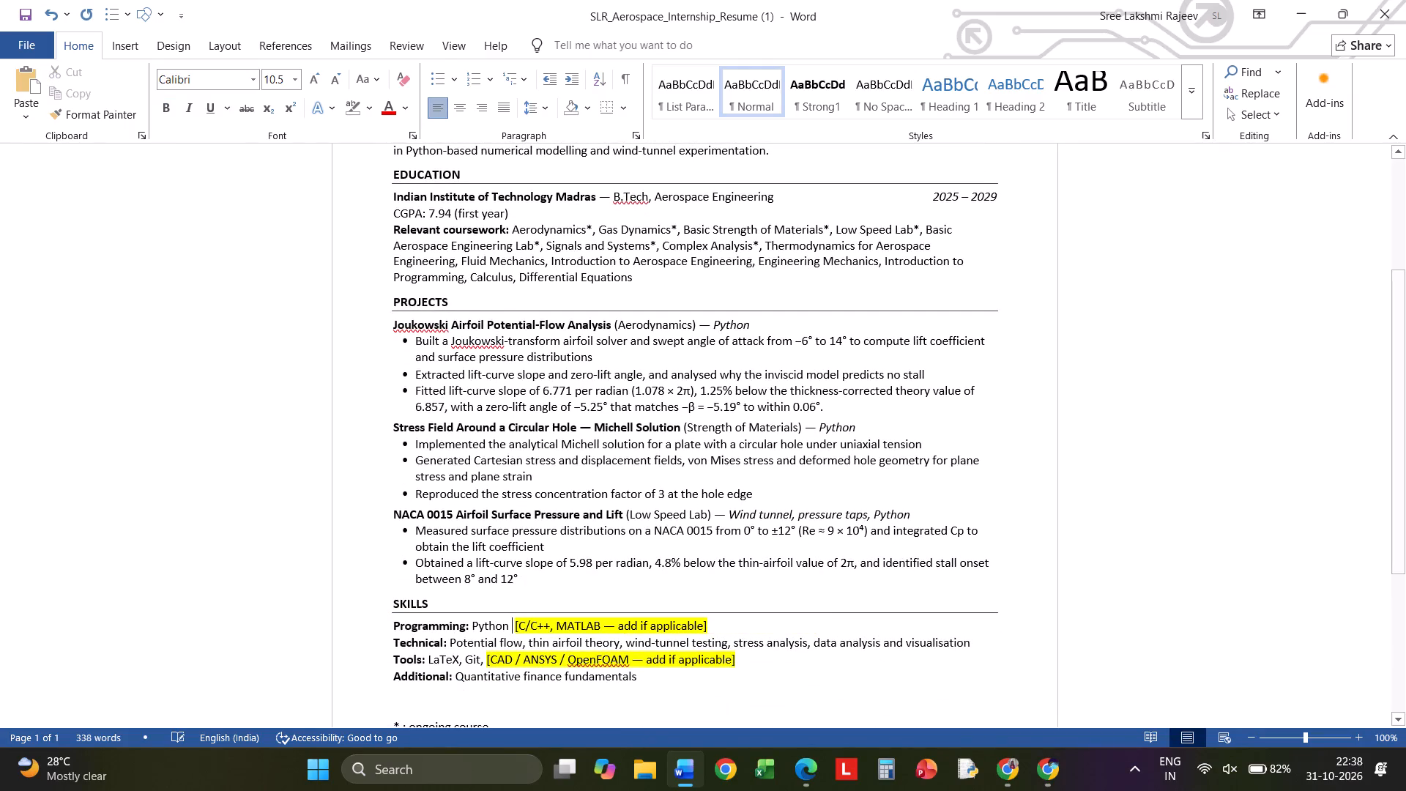
left_click(521, 627)
key("BackSpace")
key("BackSpace")
key("BackSpace")
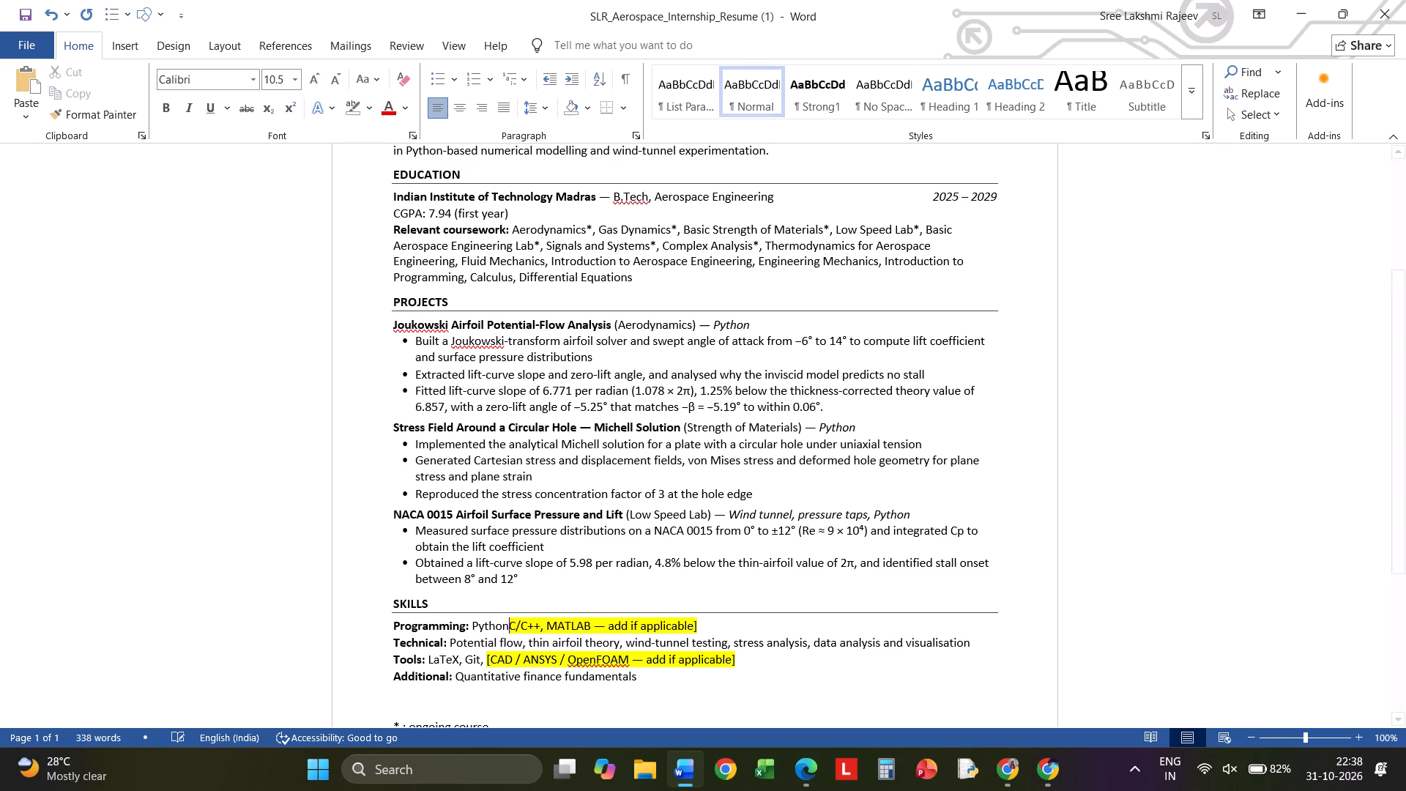
key("comma")
key("space")
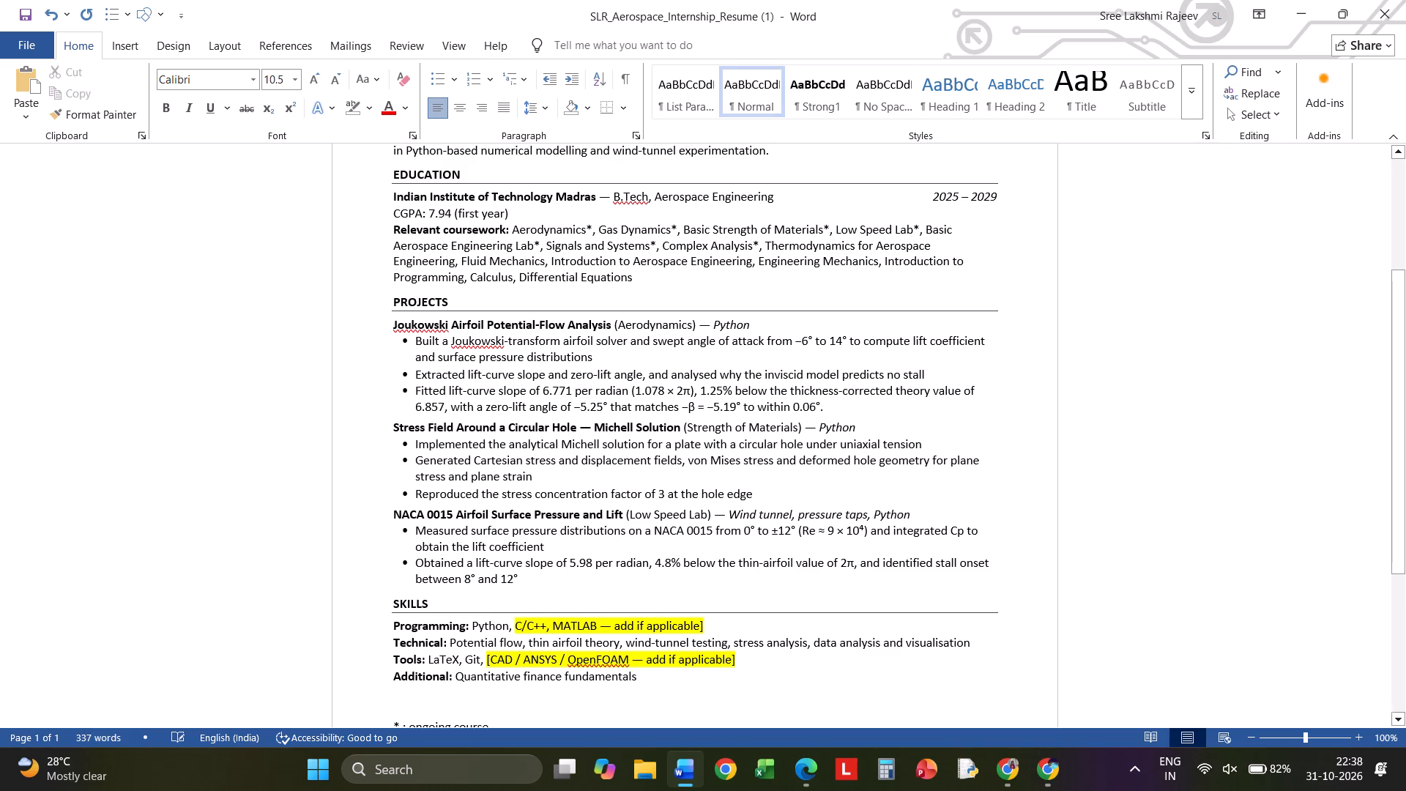
Trim the highlighted Programming placeholder to just "C" and remove its yellow highlight.
left_click(526, 625)
left_click_drag(523, 625, 690, 623)
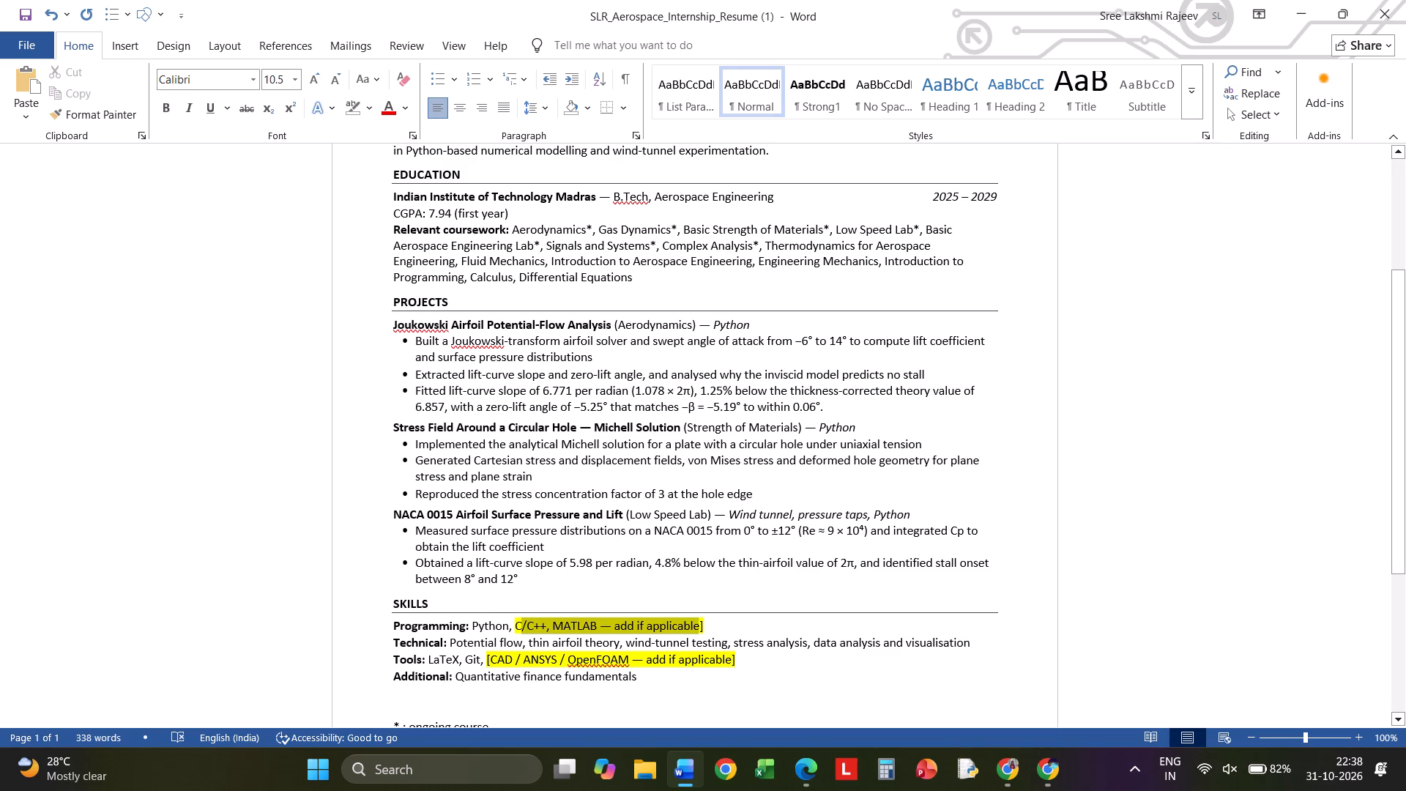
left_click_drag(690, 623, 756, 619)
key("equal")
key("equal")
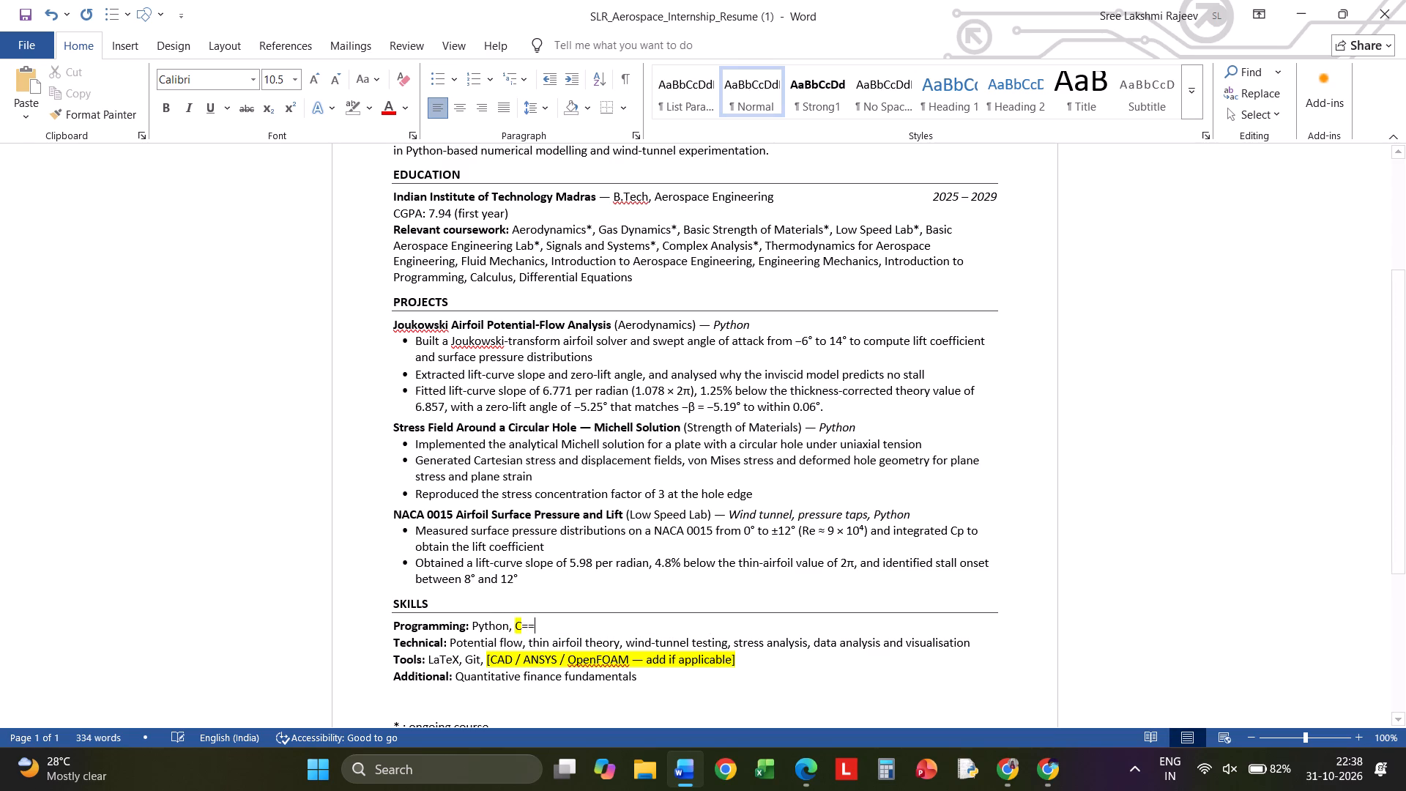
key("BackSpace")
key("BackSpace")
left_click_drag(534, 629, 515, 631)
left_click(358, 103)
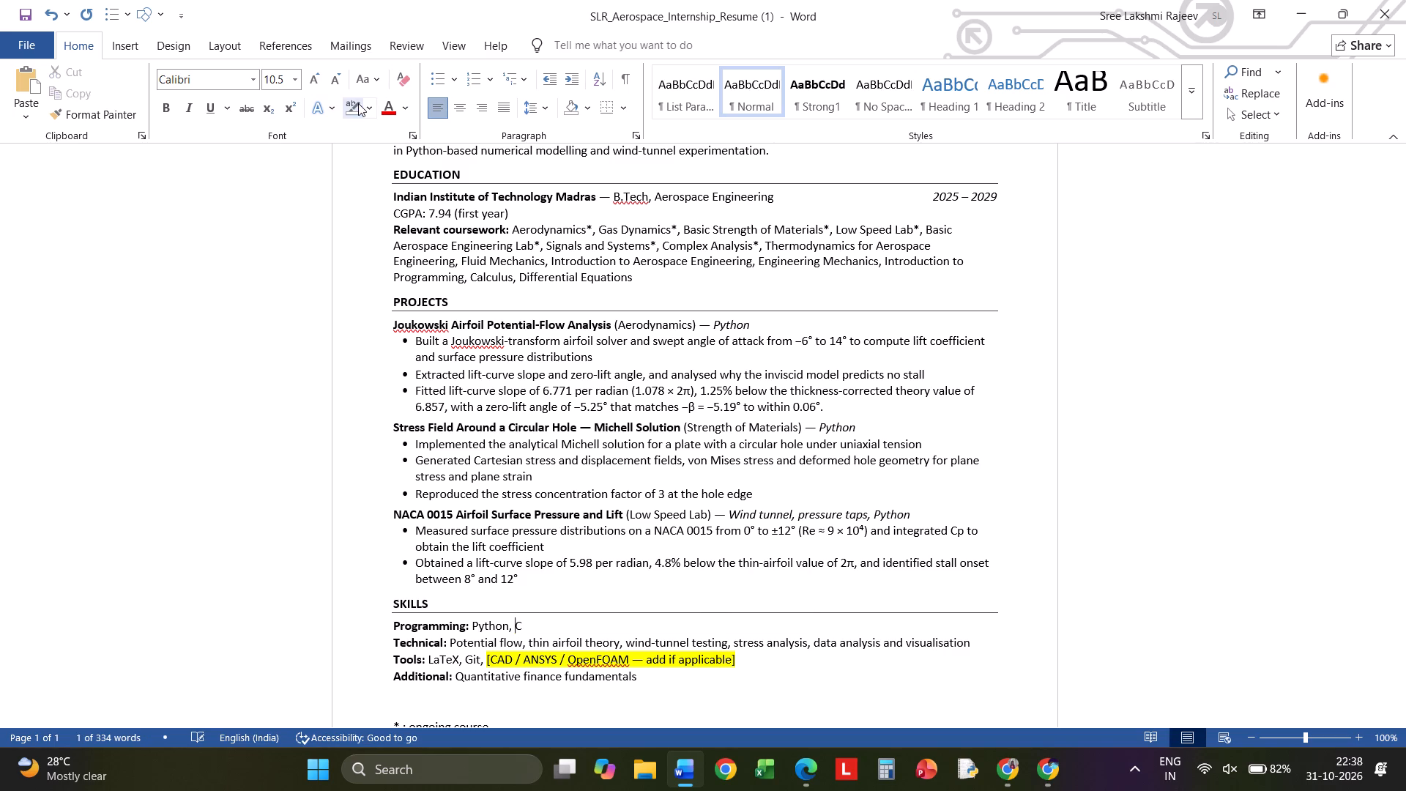
Delete everything after "LaTeX" in the Tools skills, including the Additional line, and add ", Canva".
scroll(557, 513, "down", 1)
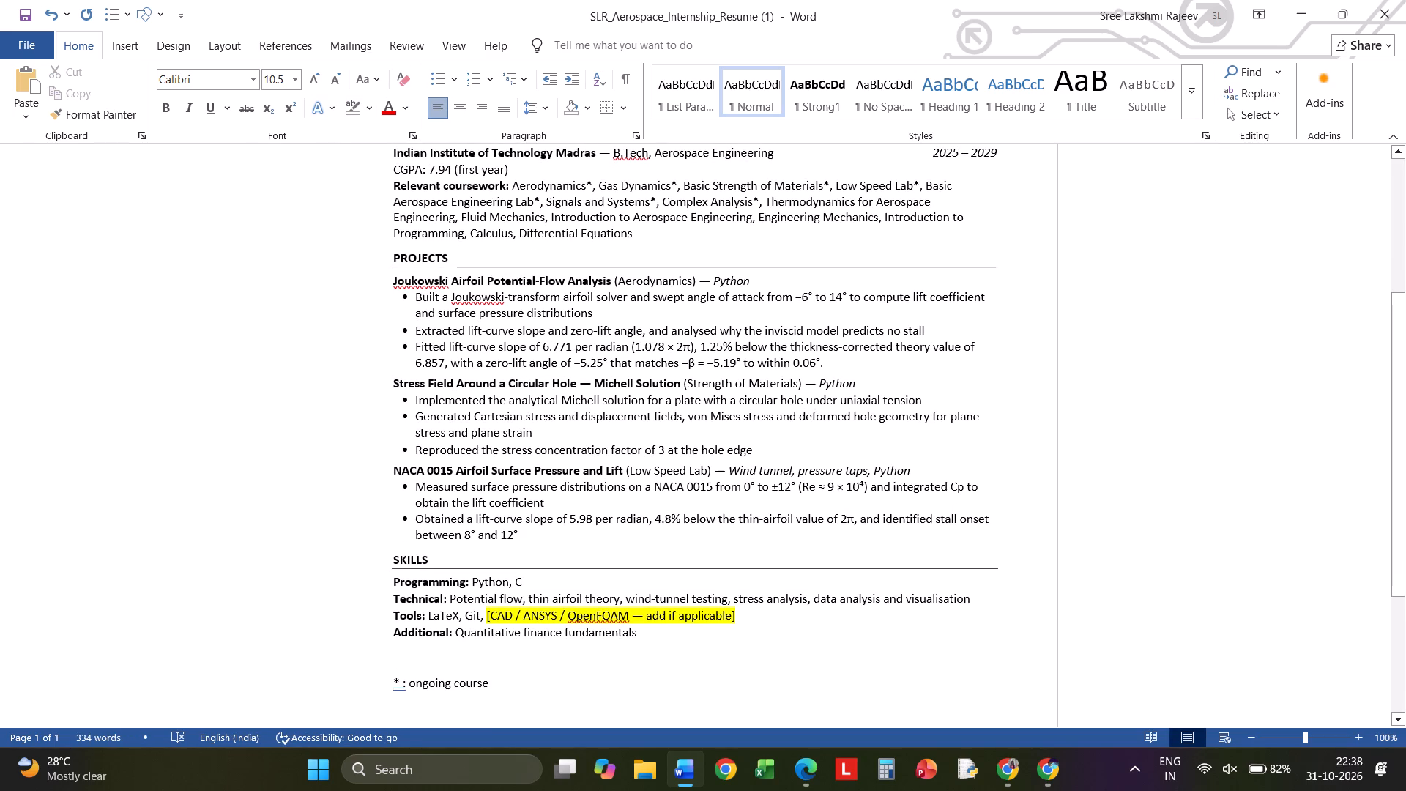
left_click_drag(465, 616, 540, 625)
left_click_drag(540, 625, 644, 639)
key("BackSpace")
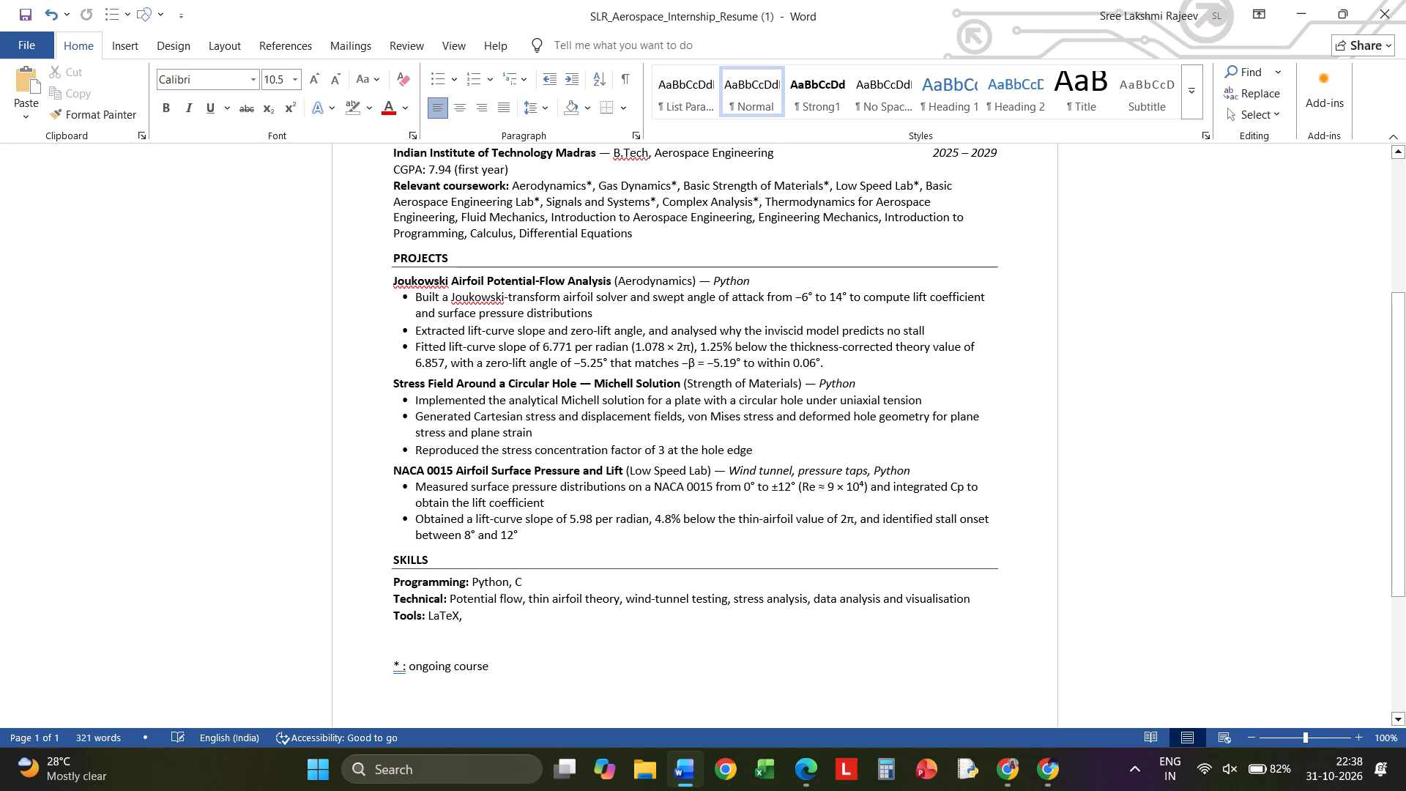
key("BackSpace")
key("BackSpace")
type(", Canva")
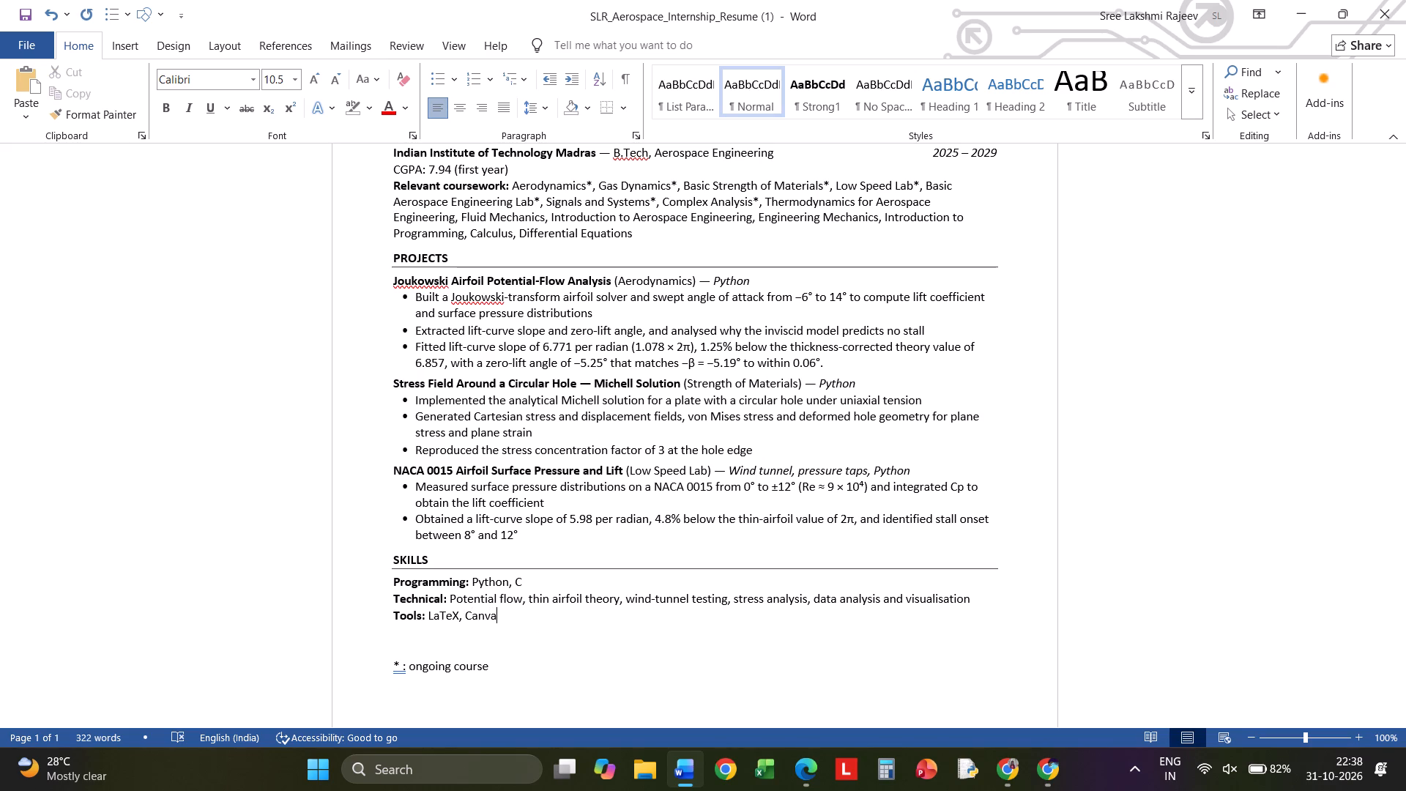
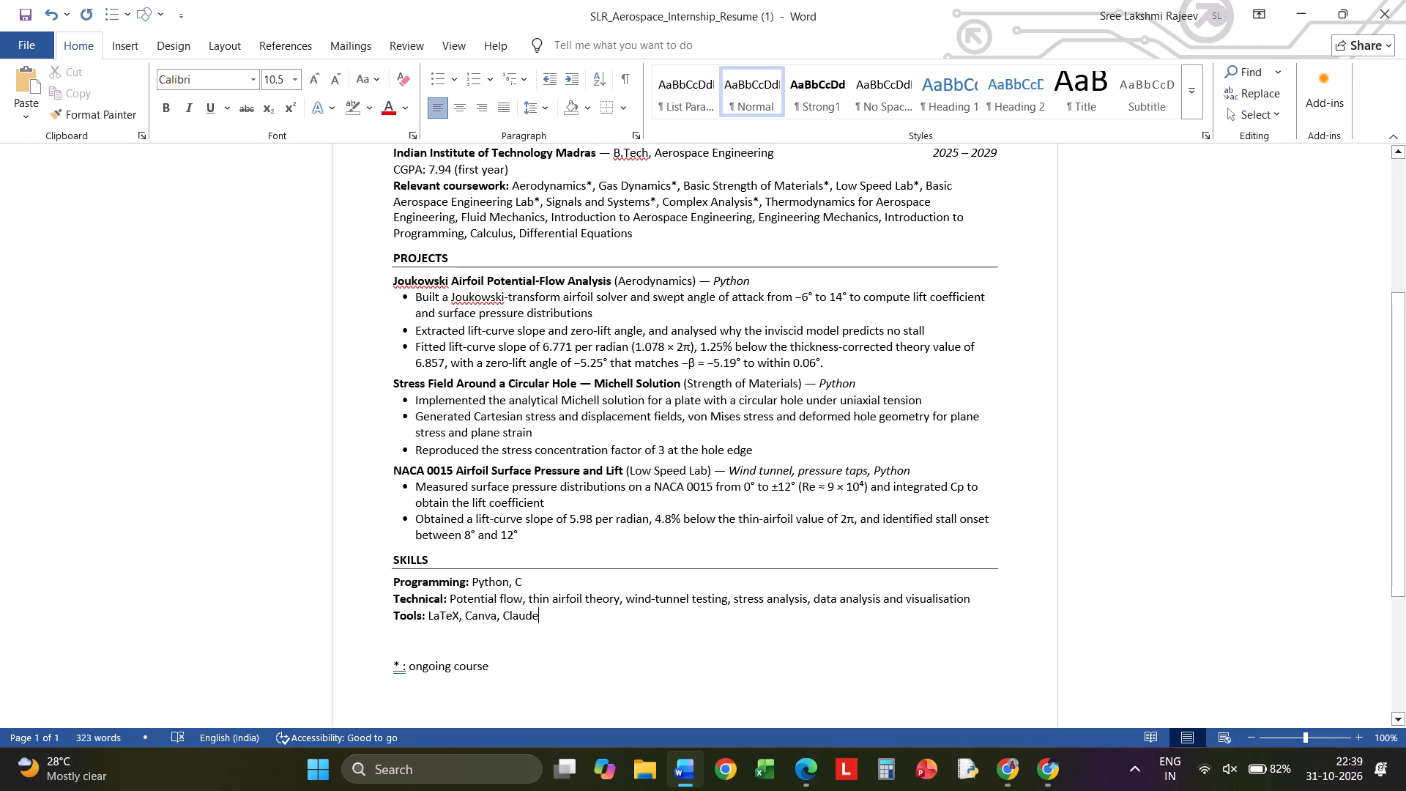
Review the whole resume from Personal Details down to the ongoing course note.
scroll(506, 620, "down", 2)
scroll(506, 620, "up", 1)
scroll(506, 620, "down", 1)
scroll(542, 542, "down", 6)
scroll(543, 542, "up", 8)
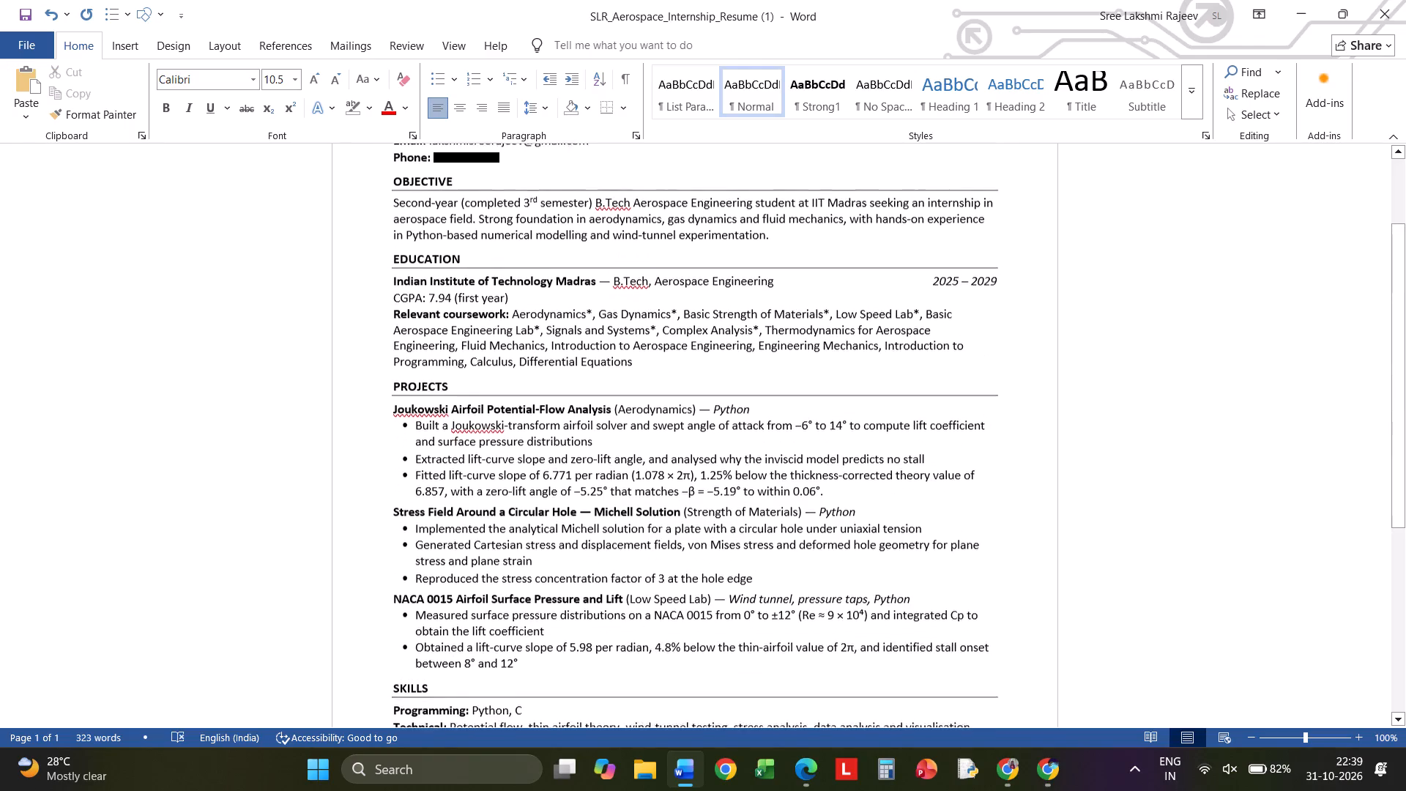
scroll(543, 542, "up", 4)
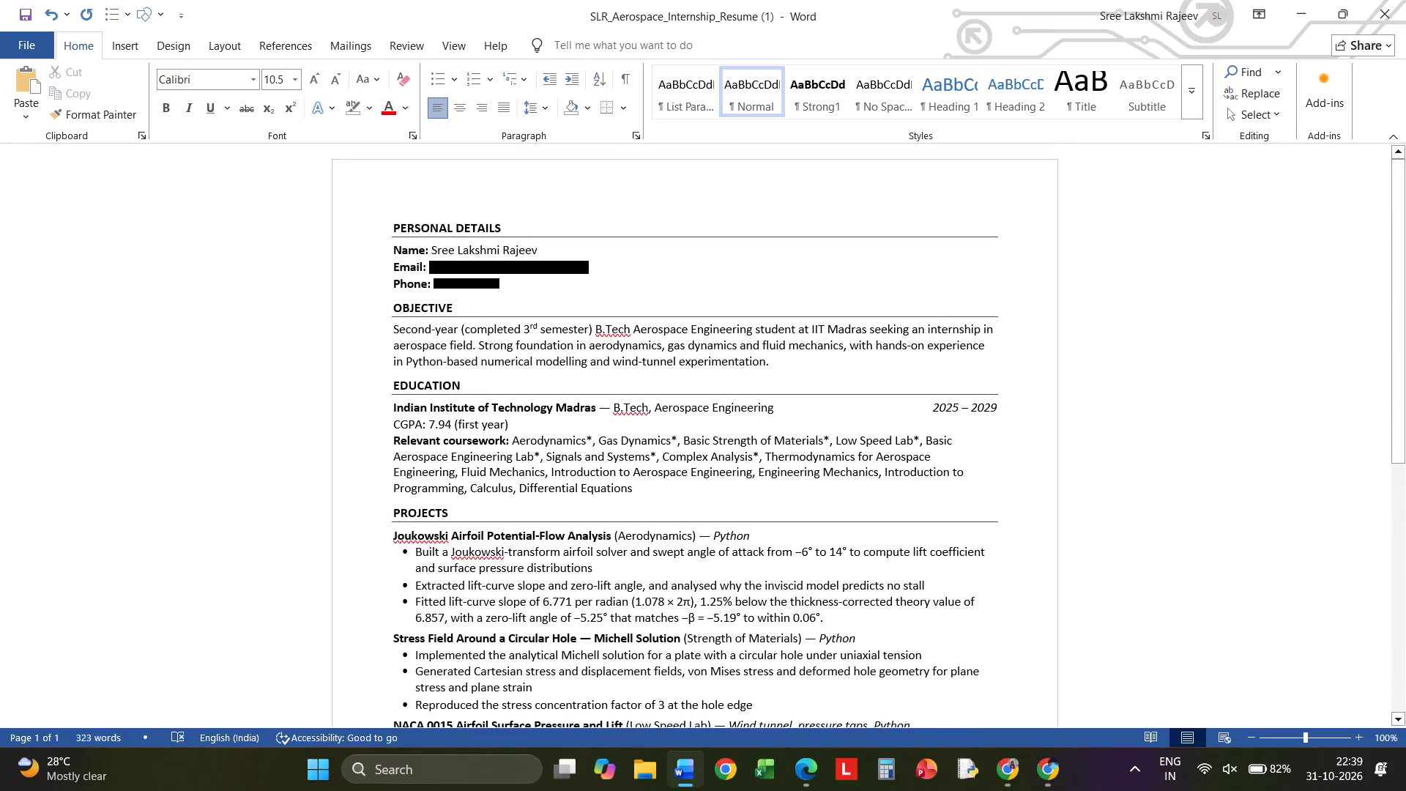
scroll(550, 471, "down", 3)
scroll(552, 472, "up", 1)
scroll(552, 472, "down", 1)
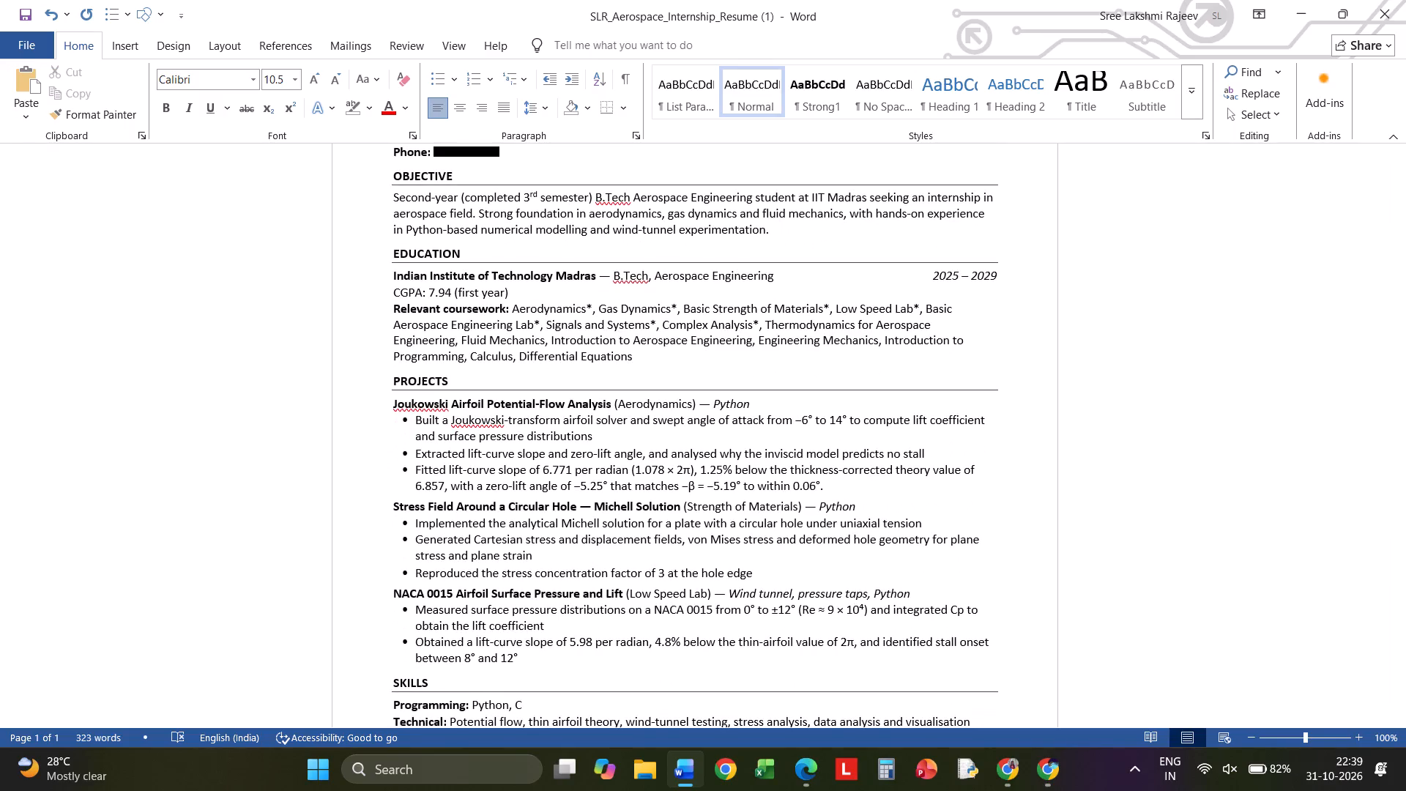
scroll(552, 472, "down", 2)
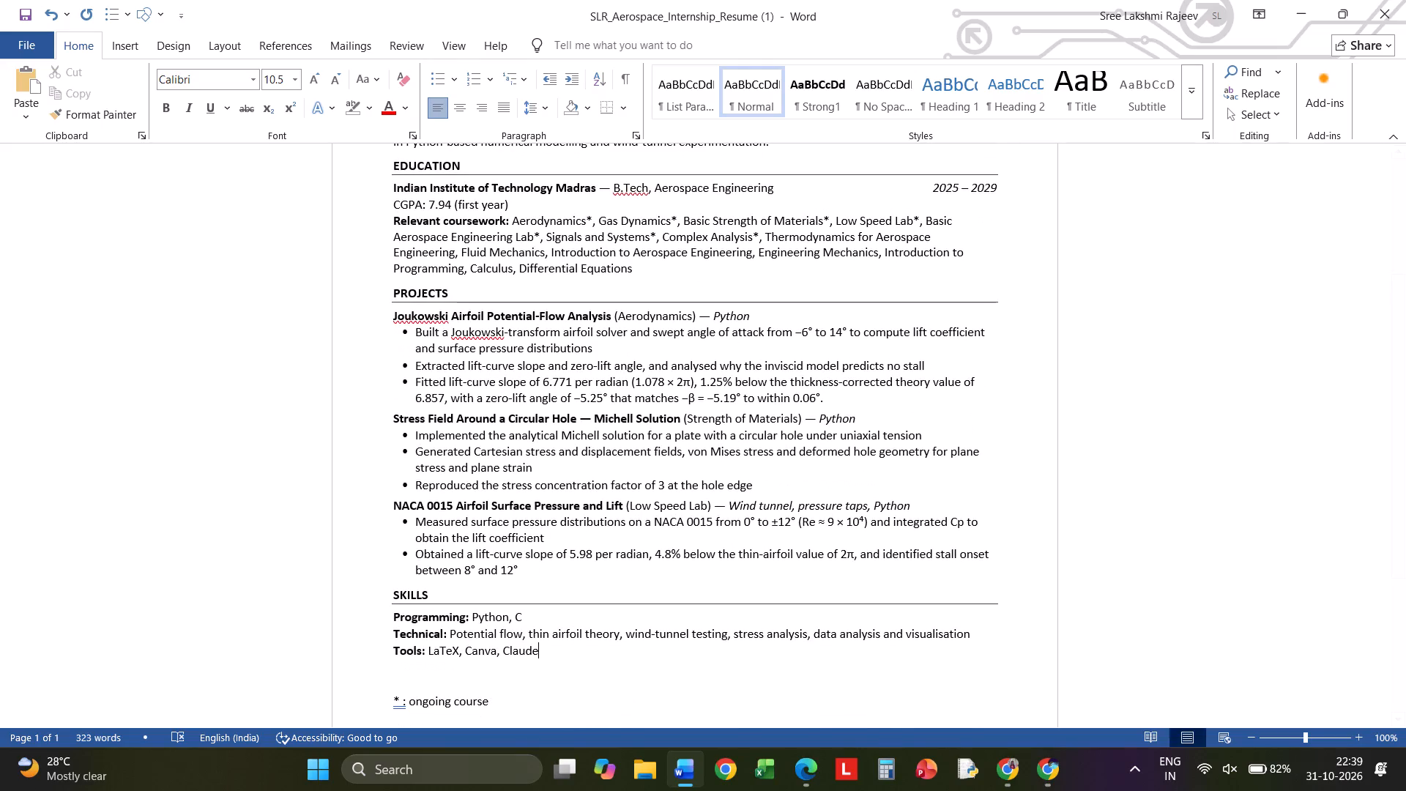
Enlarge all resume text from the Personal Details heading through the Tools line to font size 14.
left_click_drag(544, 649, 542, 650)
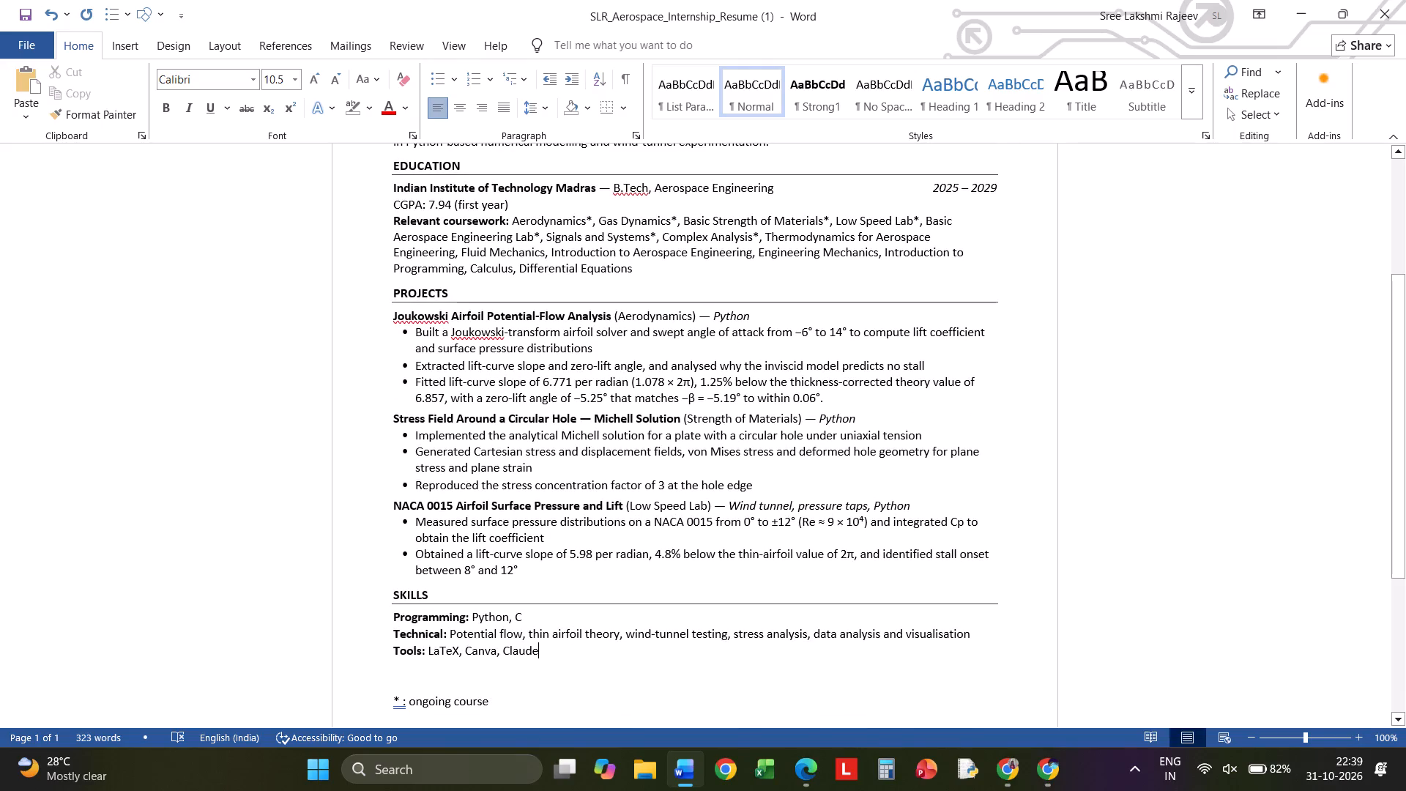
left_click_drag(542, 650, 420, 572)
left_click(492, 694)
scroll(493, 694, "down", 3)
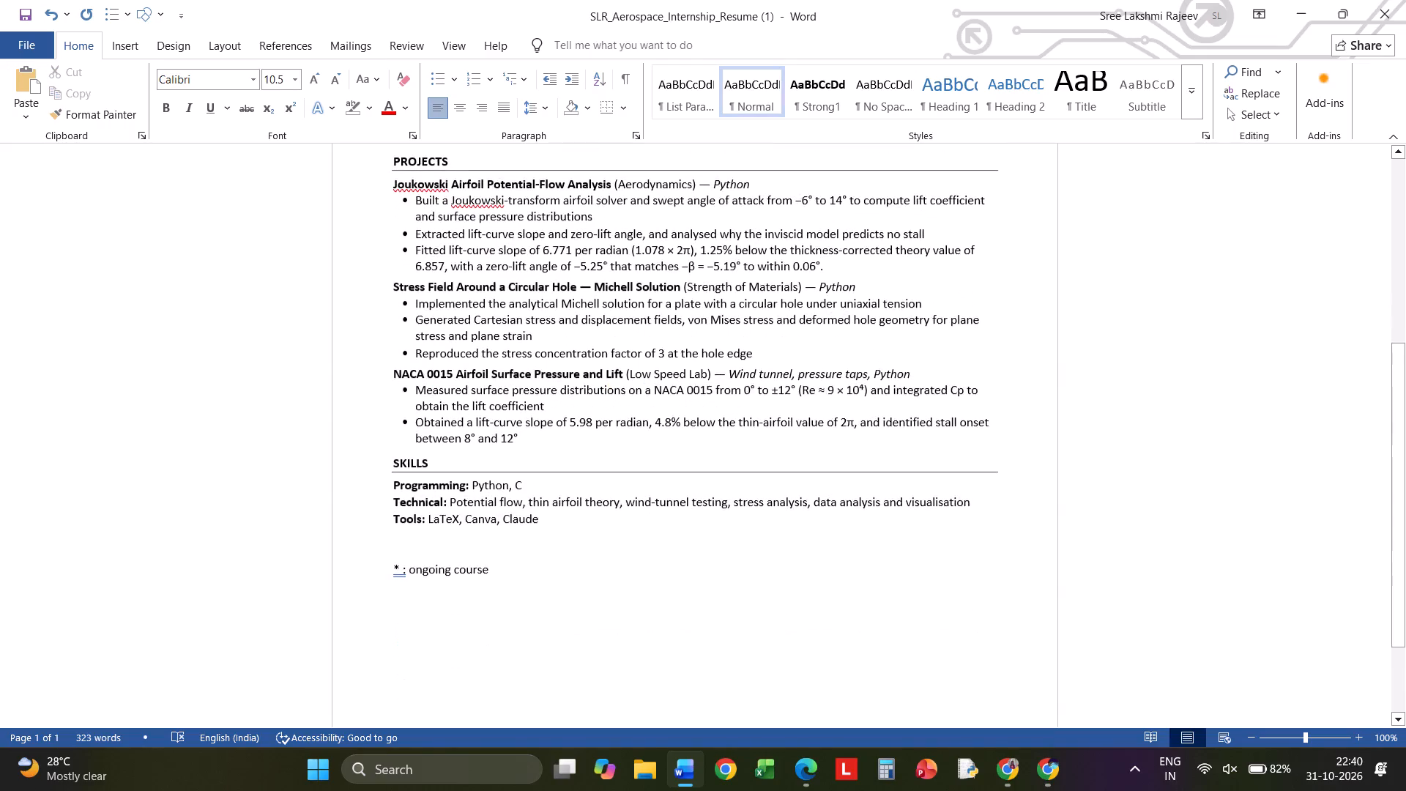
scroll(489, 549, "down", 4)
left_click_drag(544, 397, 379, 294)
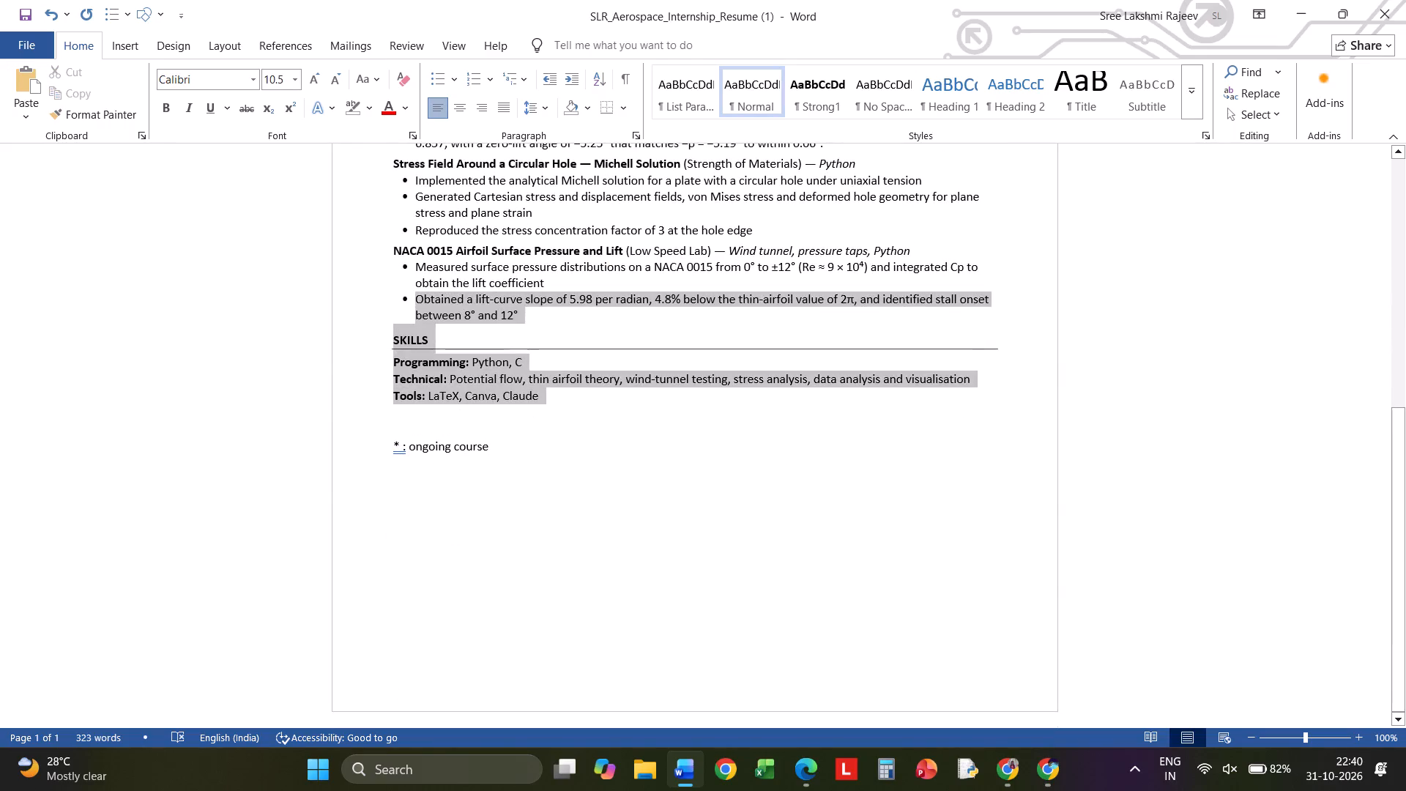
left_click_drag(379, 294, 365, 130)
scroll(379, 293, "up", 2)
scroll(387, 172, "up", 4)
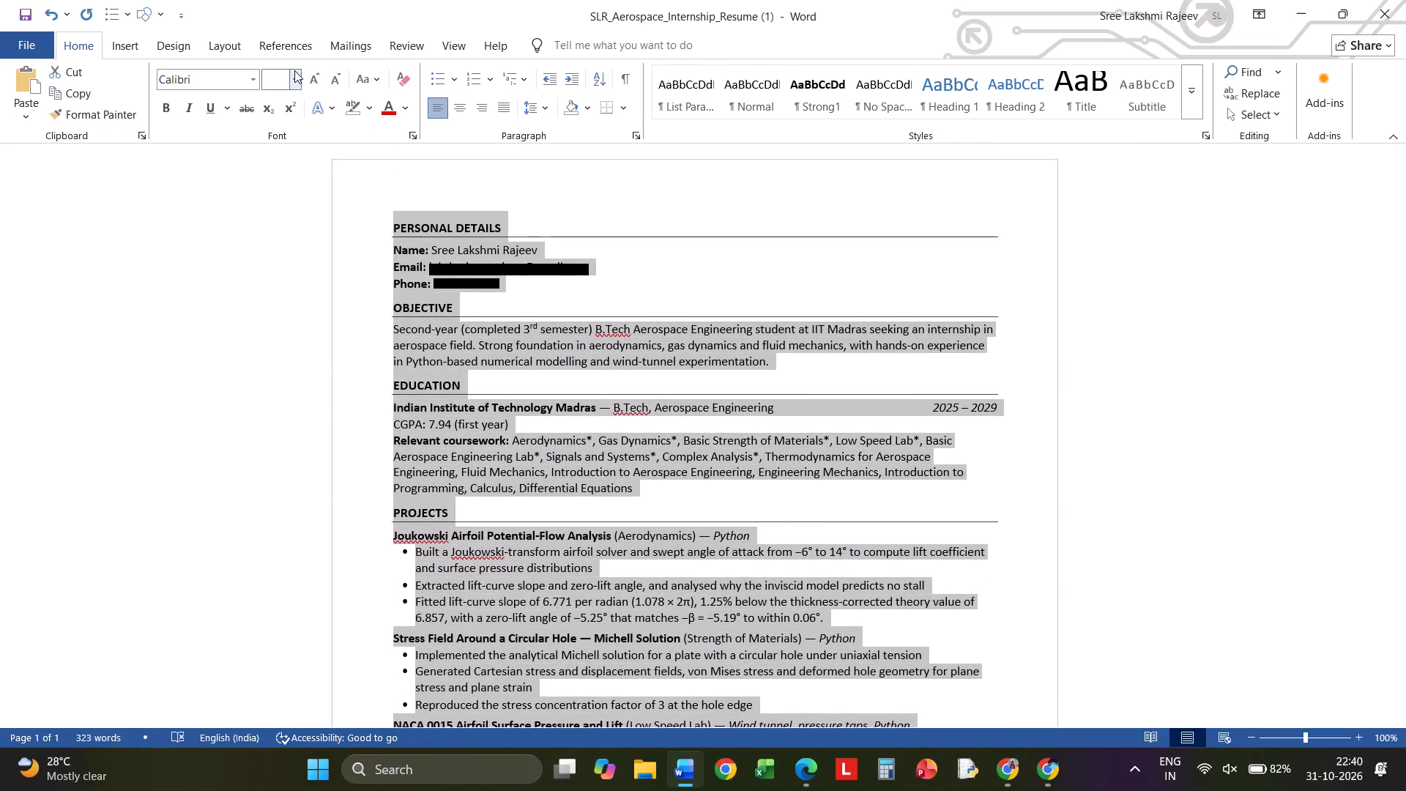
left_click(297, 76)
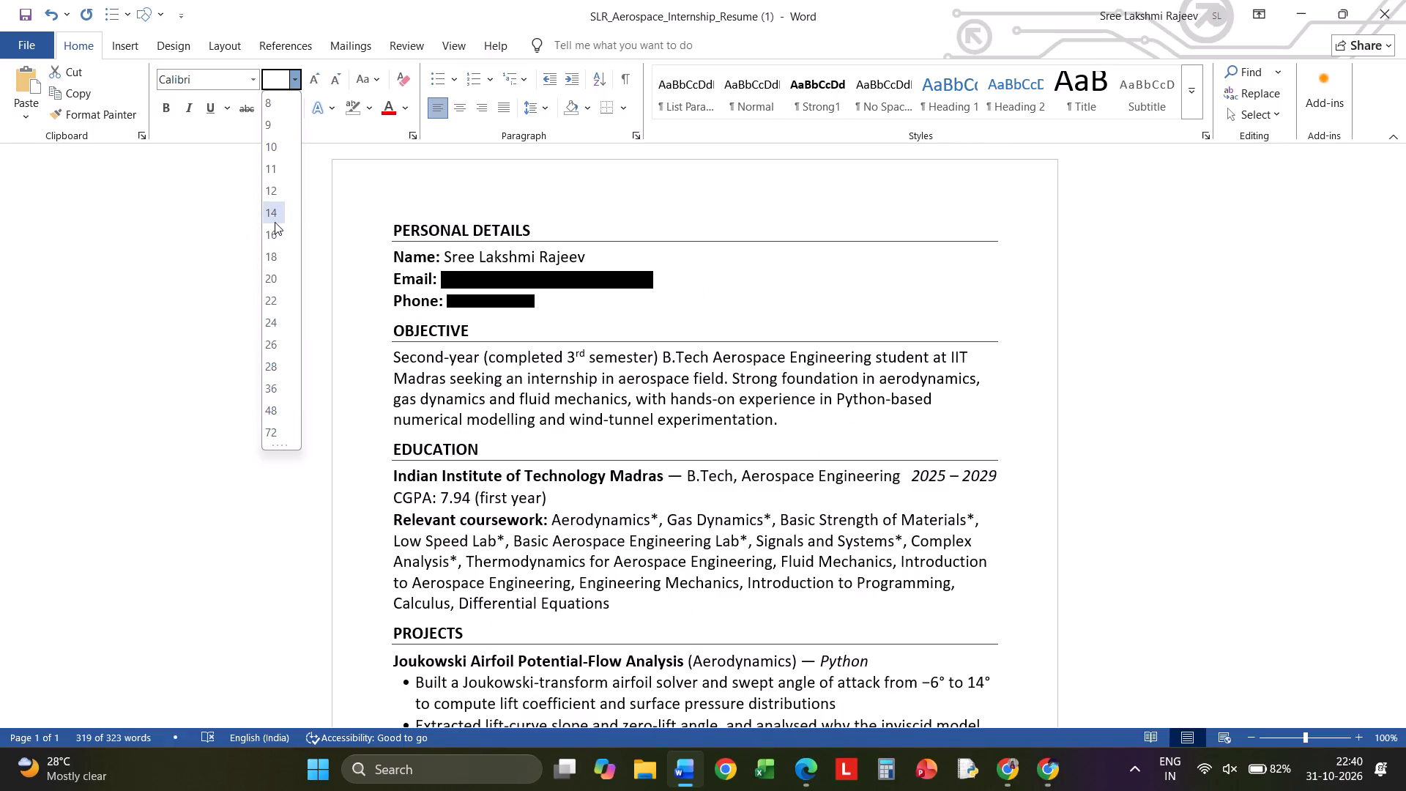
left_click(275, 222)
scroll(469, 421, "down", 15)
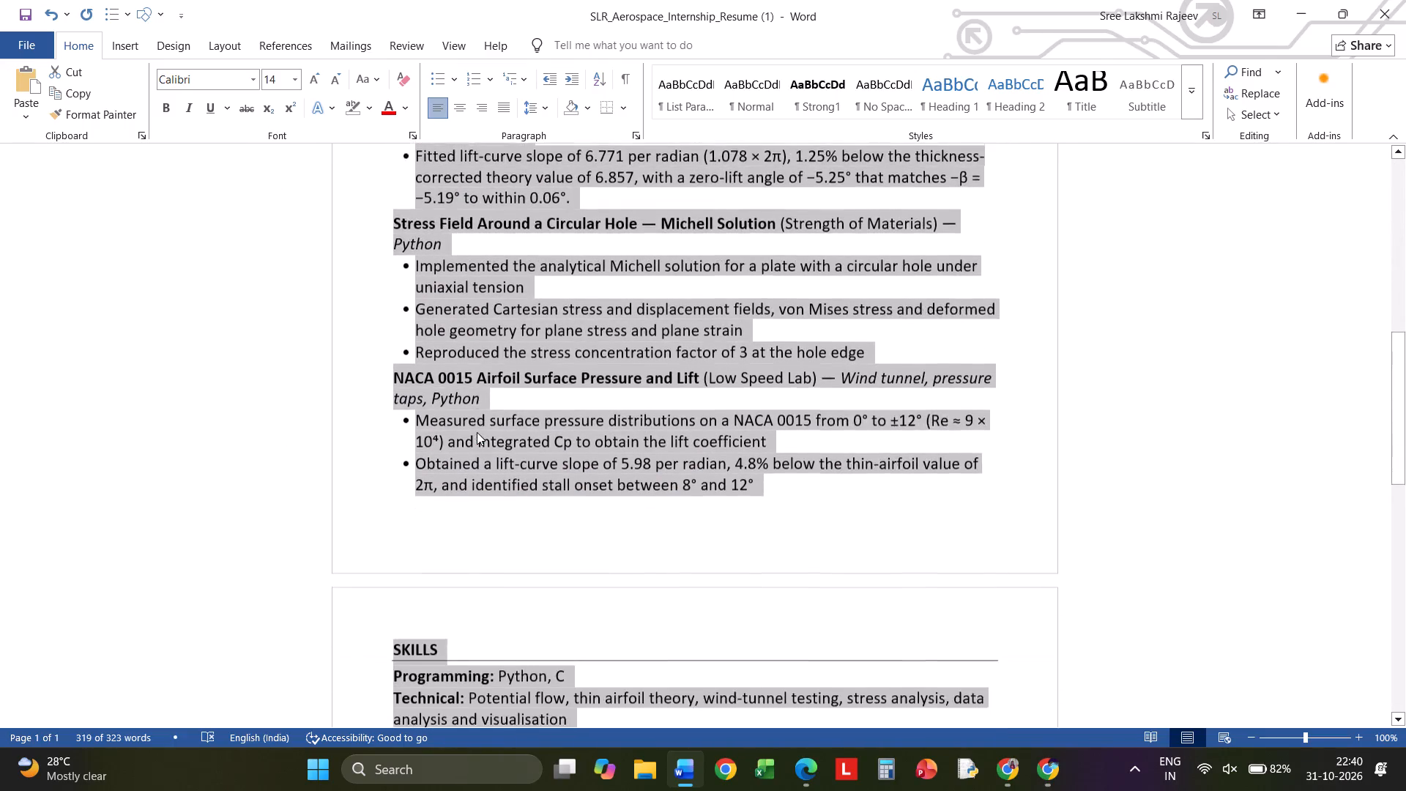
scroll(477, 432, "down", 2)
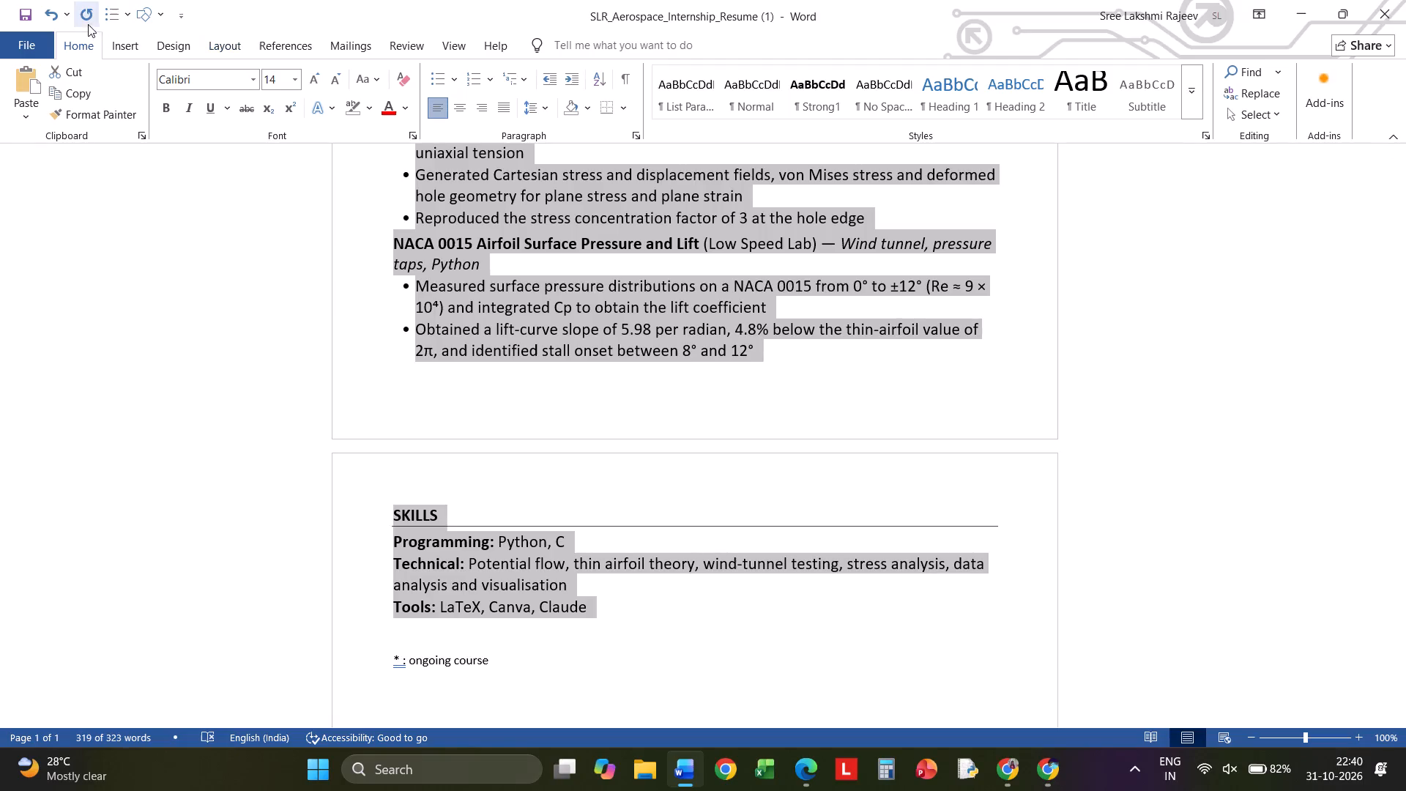
Set the font size of the selected resume text, Personal Details through Tools, to 12.
left_click(297, 79)
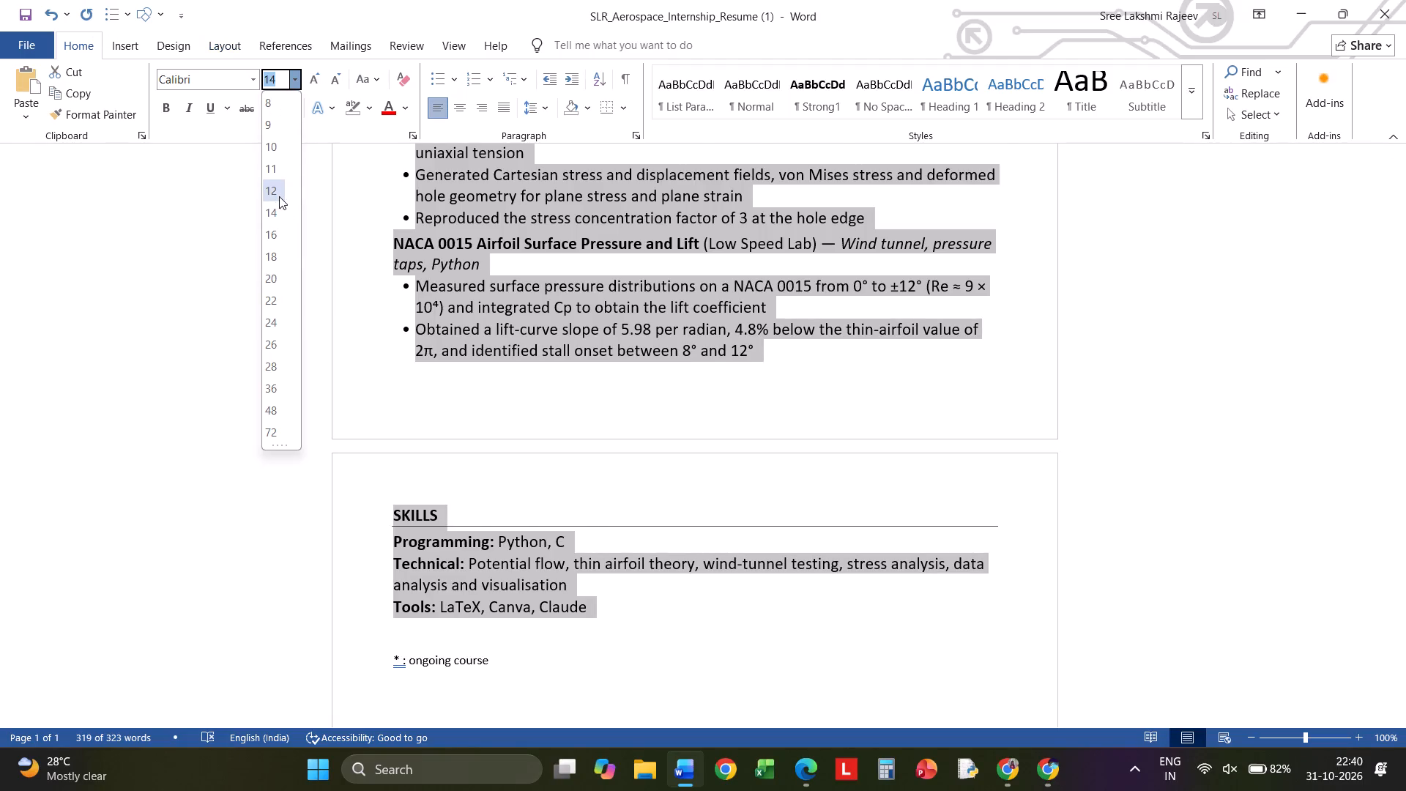
left_click(279, 195)
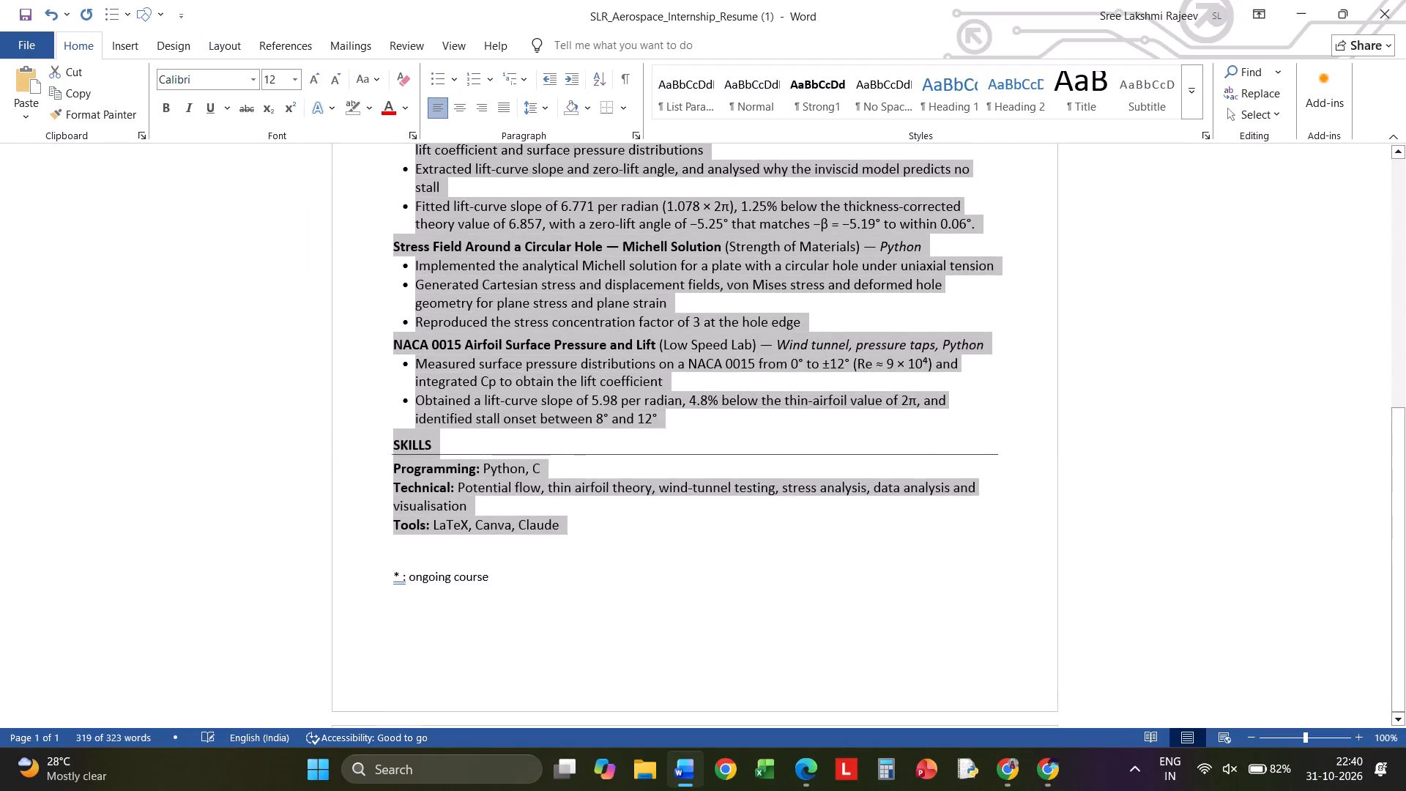
scroll(436, 384, "up", 1)
scroll(436, 386, "down", 4)
scroll(505, 521, "up", 16)
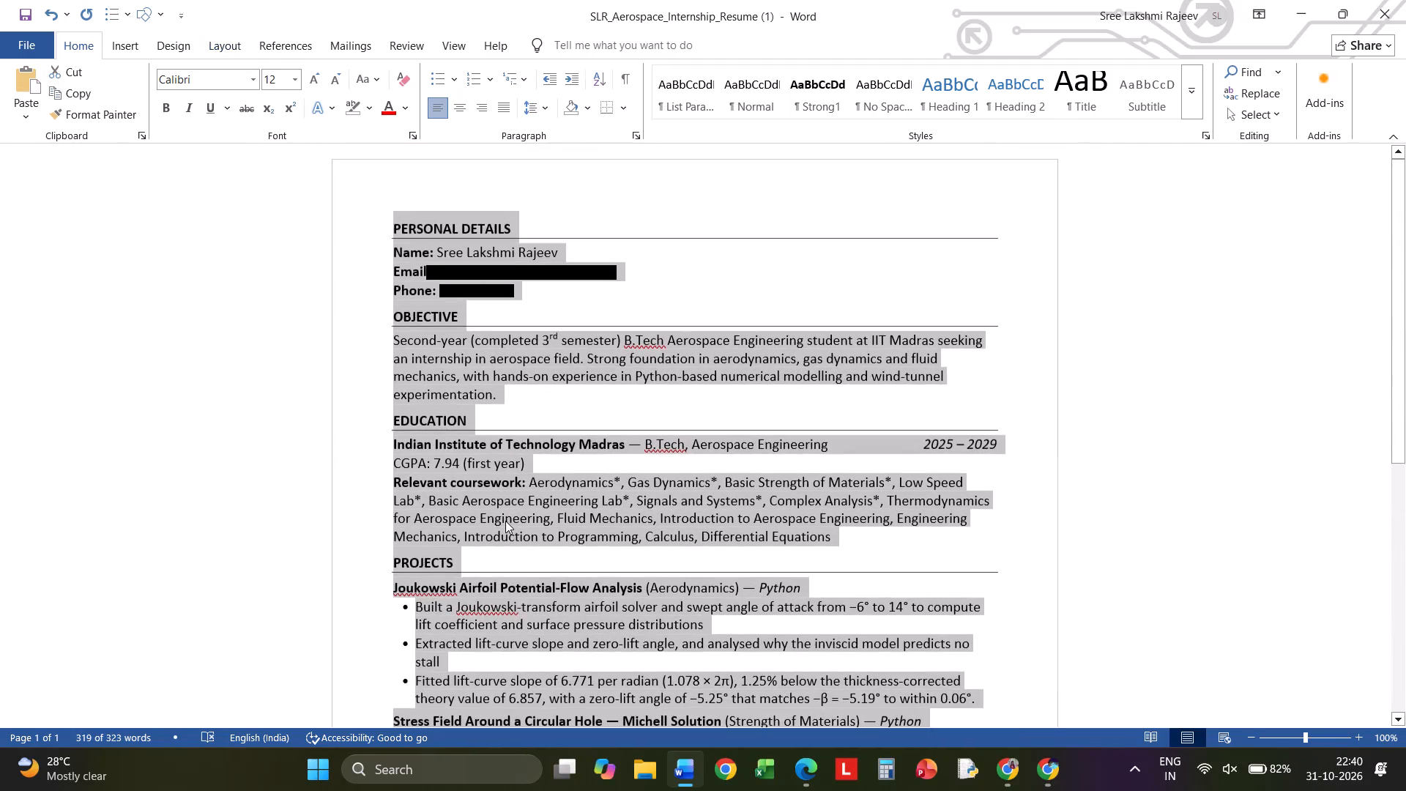
Insert a blank line after the Phone line and another after the Objective paragraph.
left_click(495, 324)
left_click(438, 322)
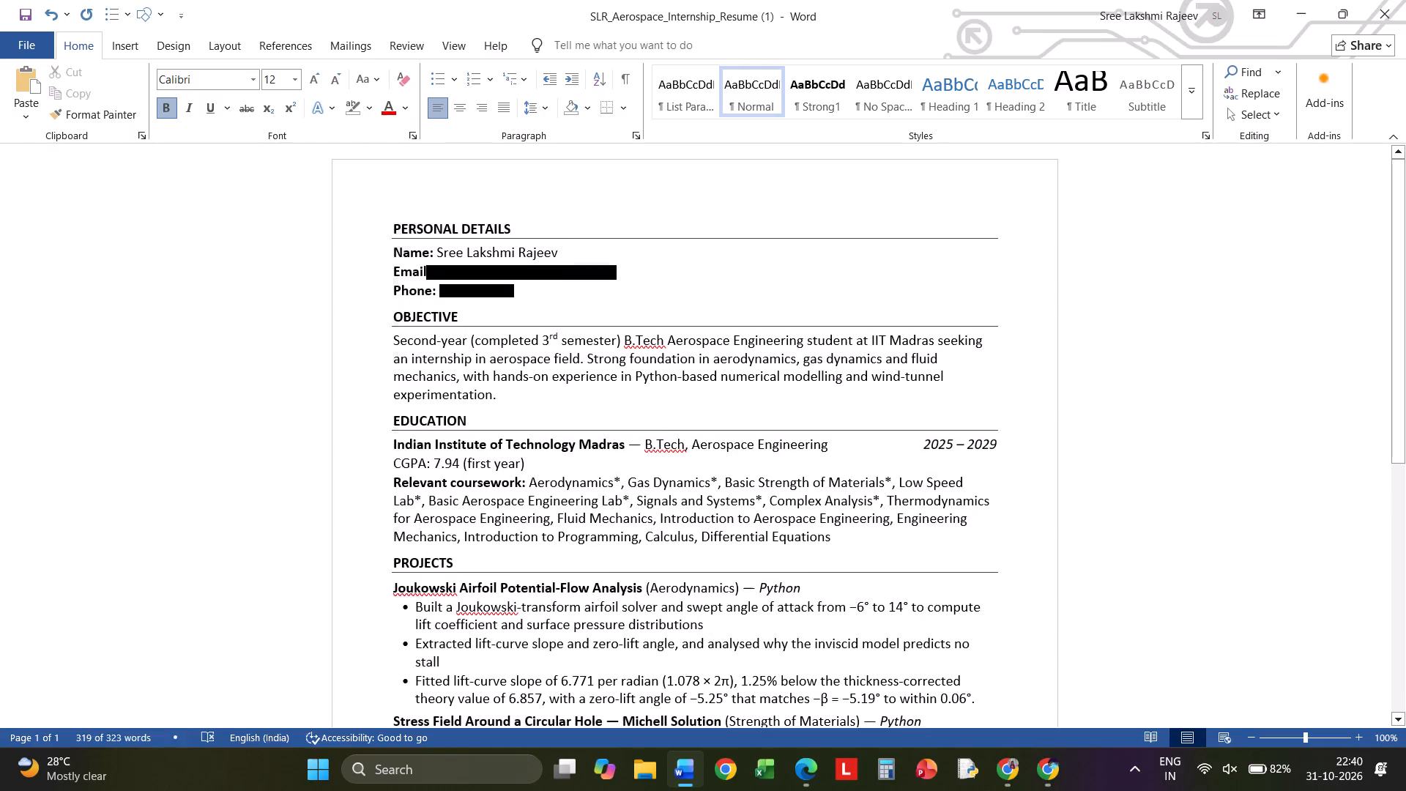
left_click(518, 292)
key("Return")
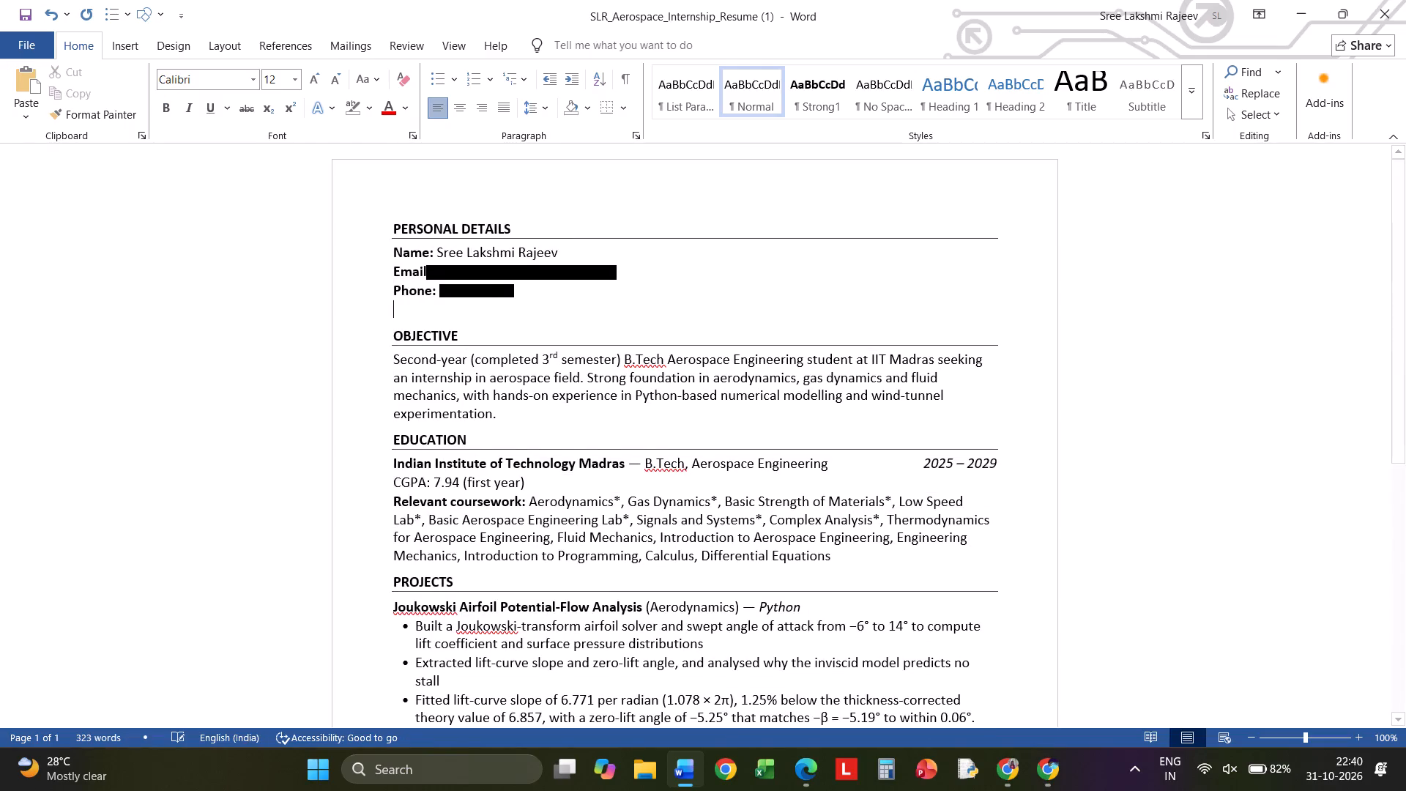
left_click(505, 410)
key("Return")
Insert a new line after the relevant coursework list and another after the last NACA 0015 project bullet.
scroll(542, 437, "down", 8)
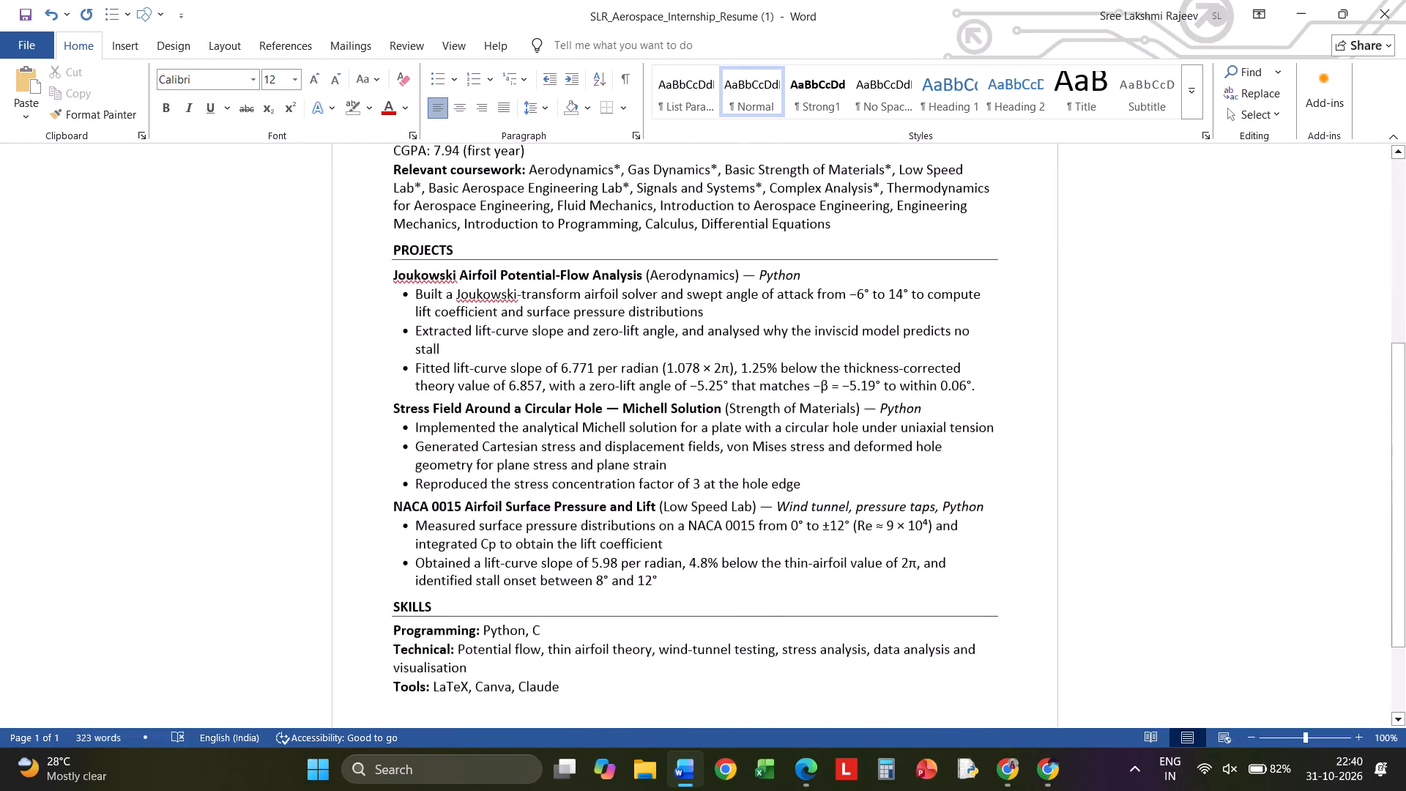
scroll(536, 437, "down", 3)
scroll(562, 473, "up", 4)
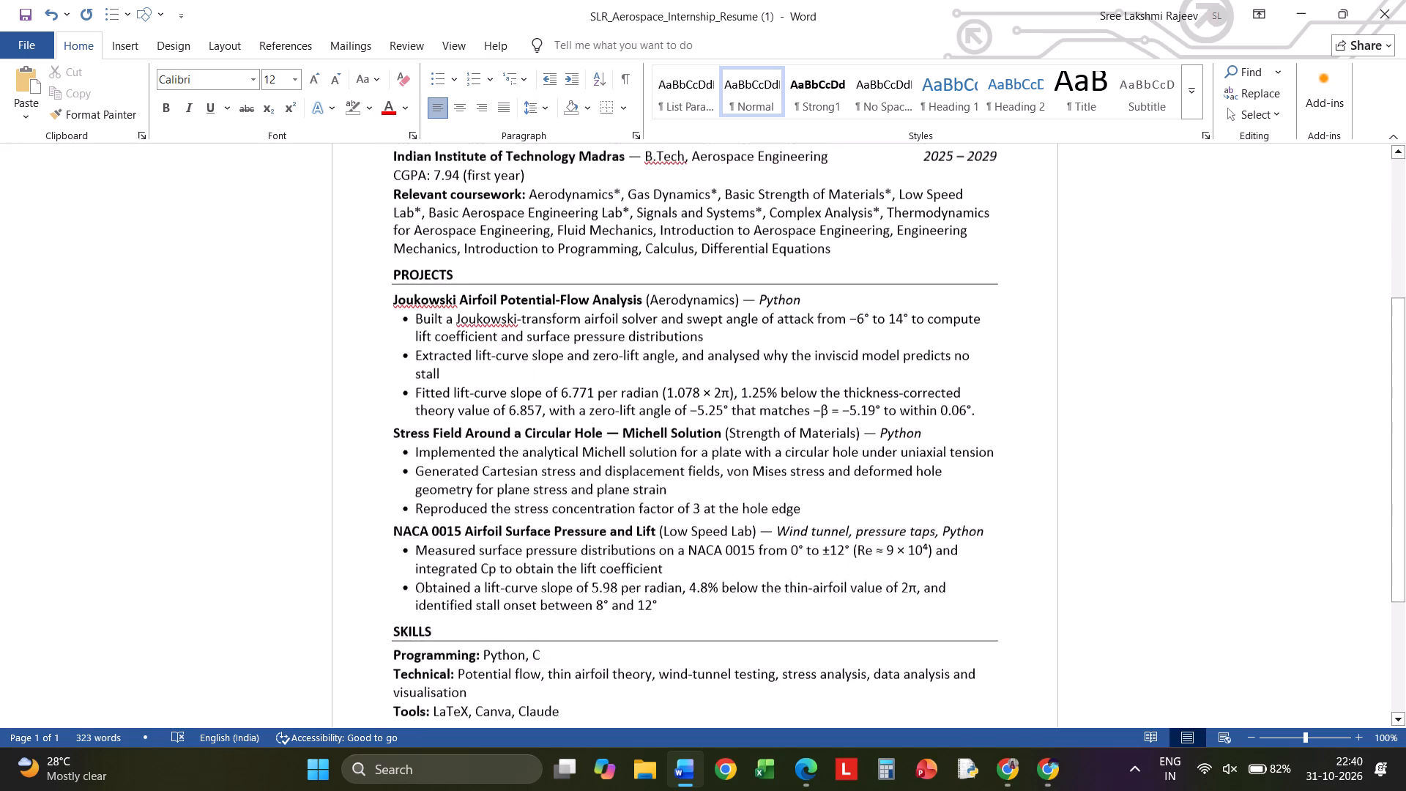
scroll(562, 473, "up", 2)
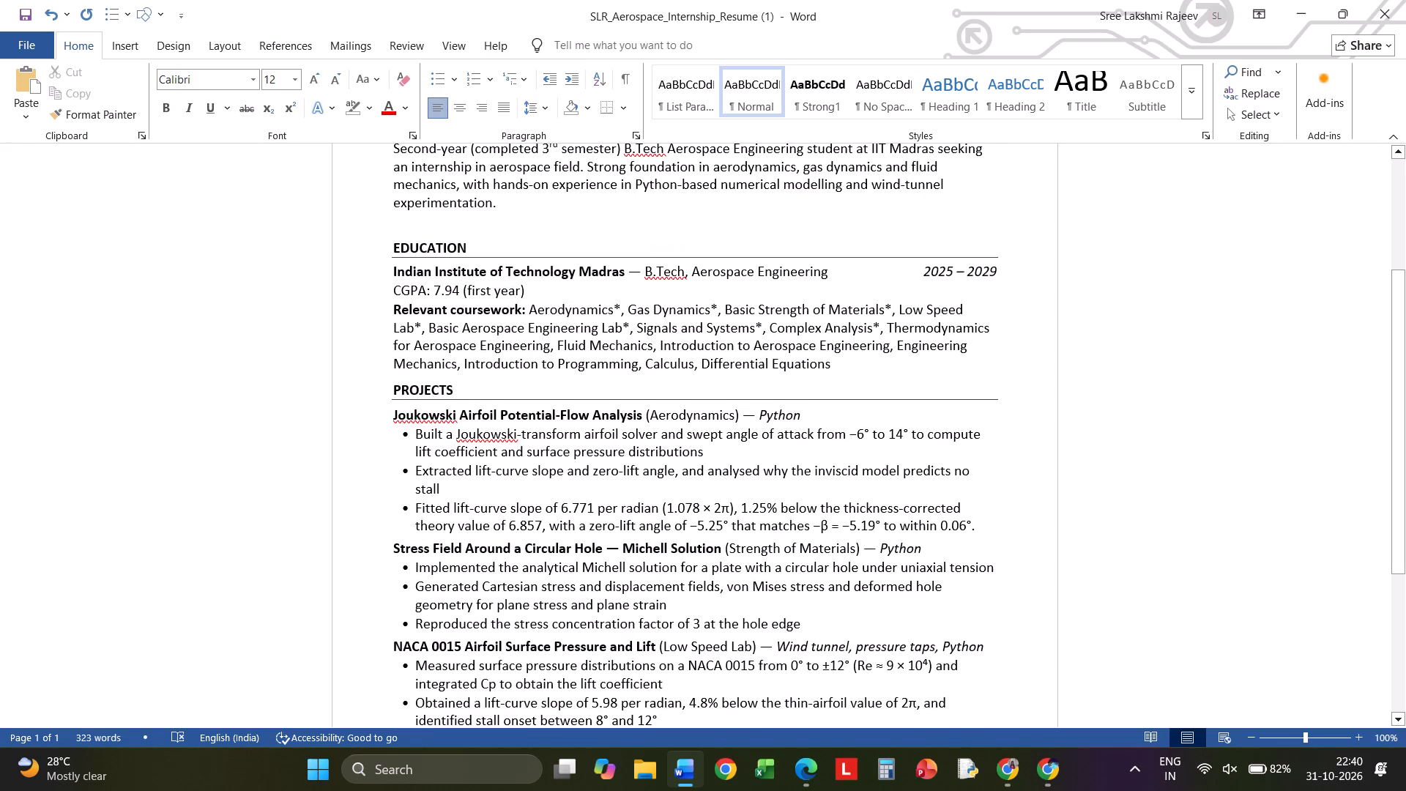
left_click(839, 366)
key("Return")
scroll(827, 397, "down", 8)
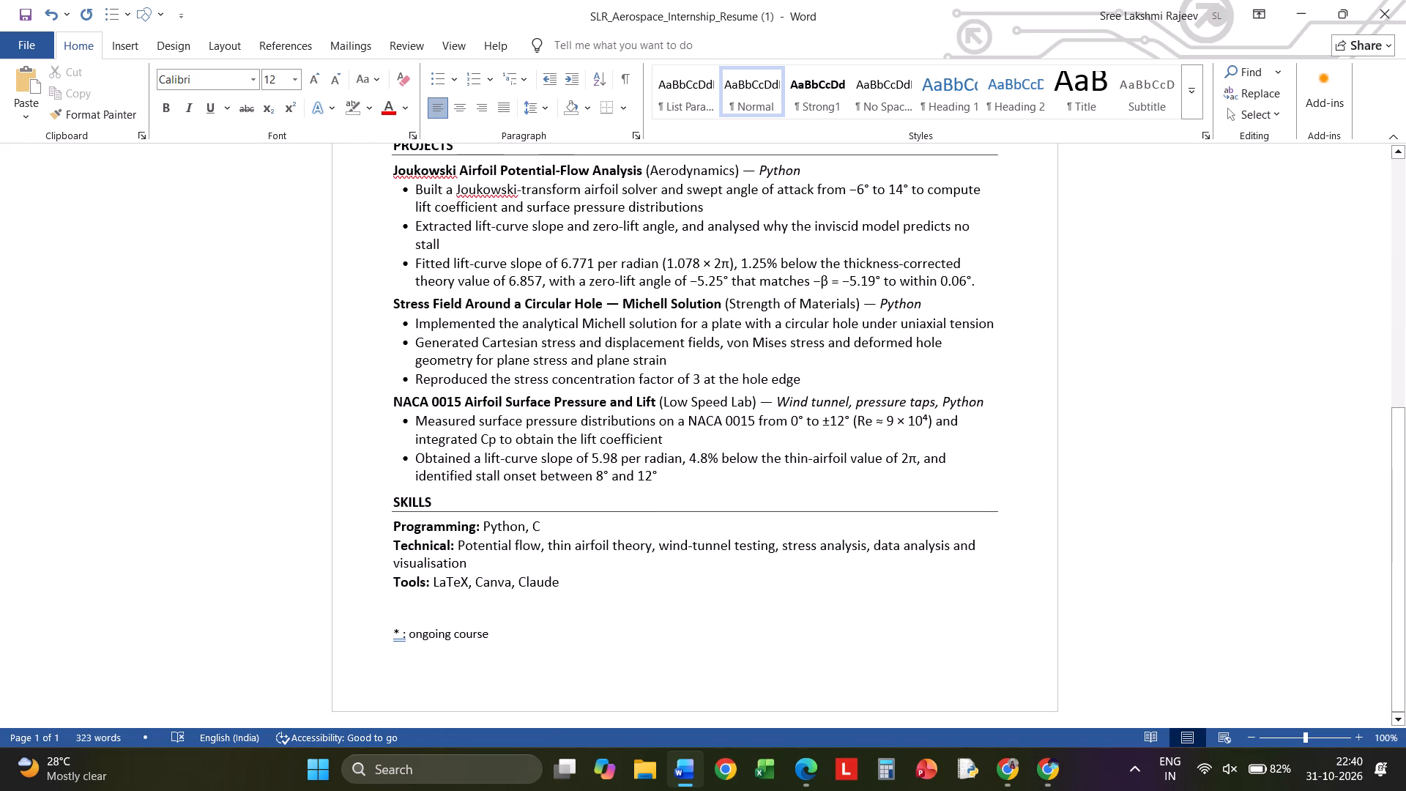
scroll(595, 510, "up", 1)
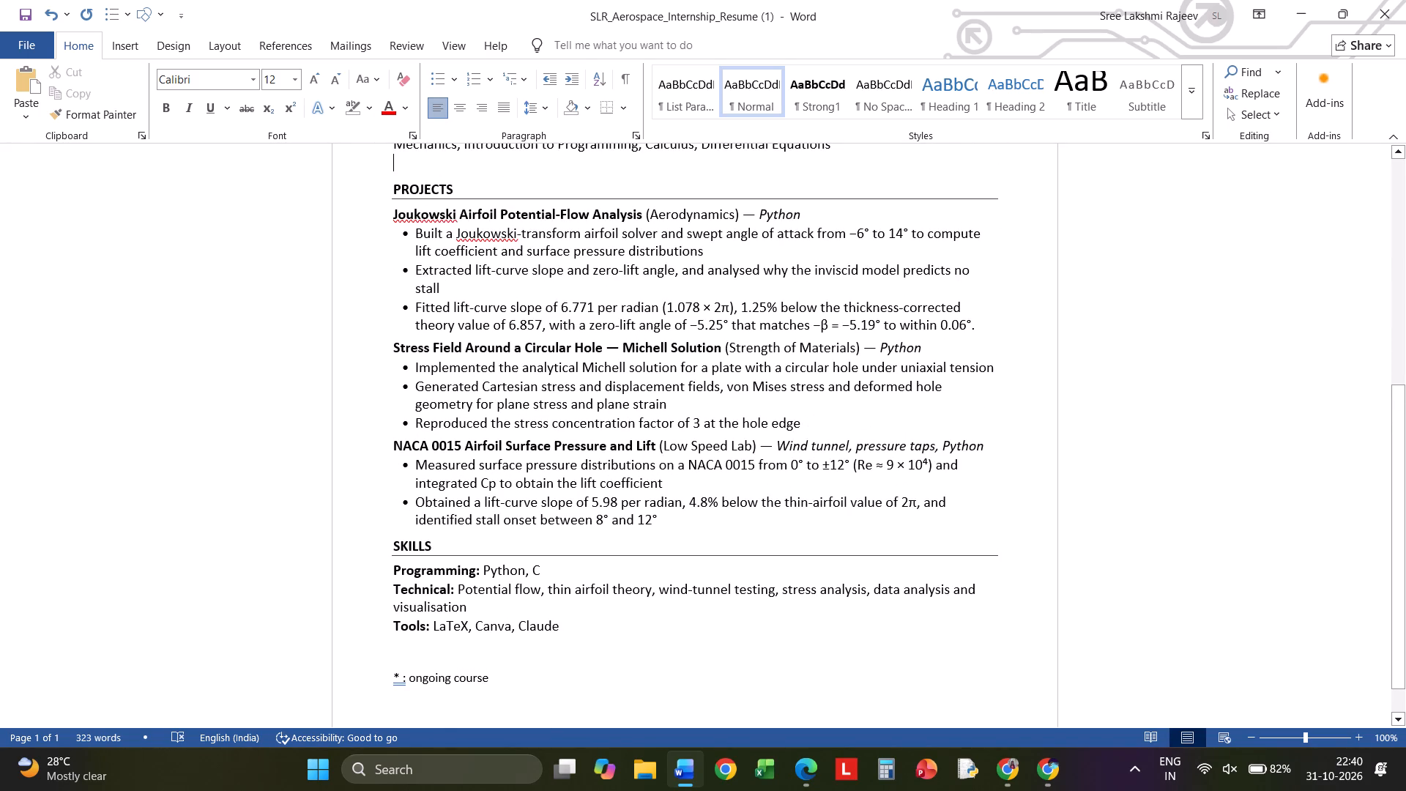
left_click(675, 527)
key("Return")
scroll(675, 527, "down", 5)
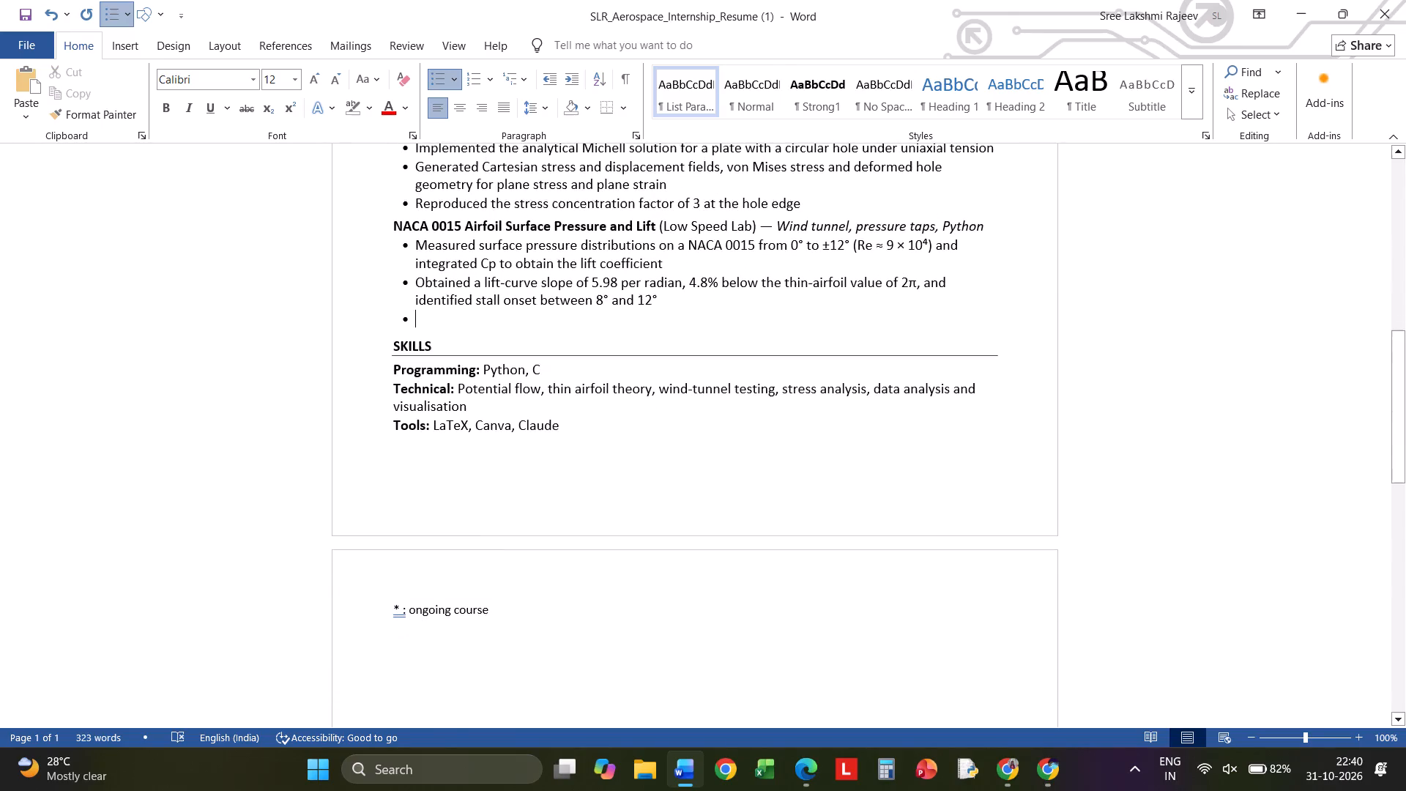
Remove one of the blank lines between the Tools line and the "* : ongoing course" note.
left_click(414, 497)
key("BackSpace")
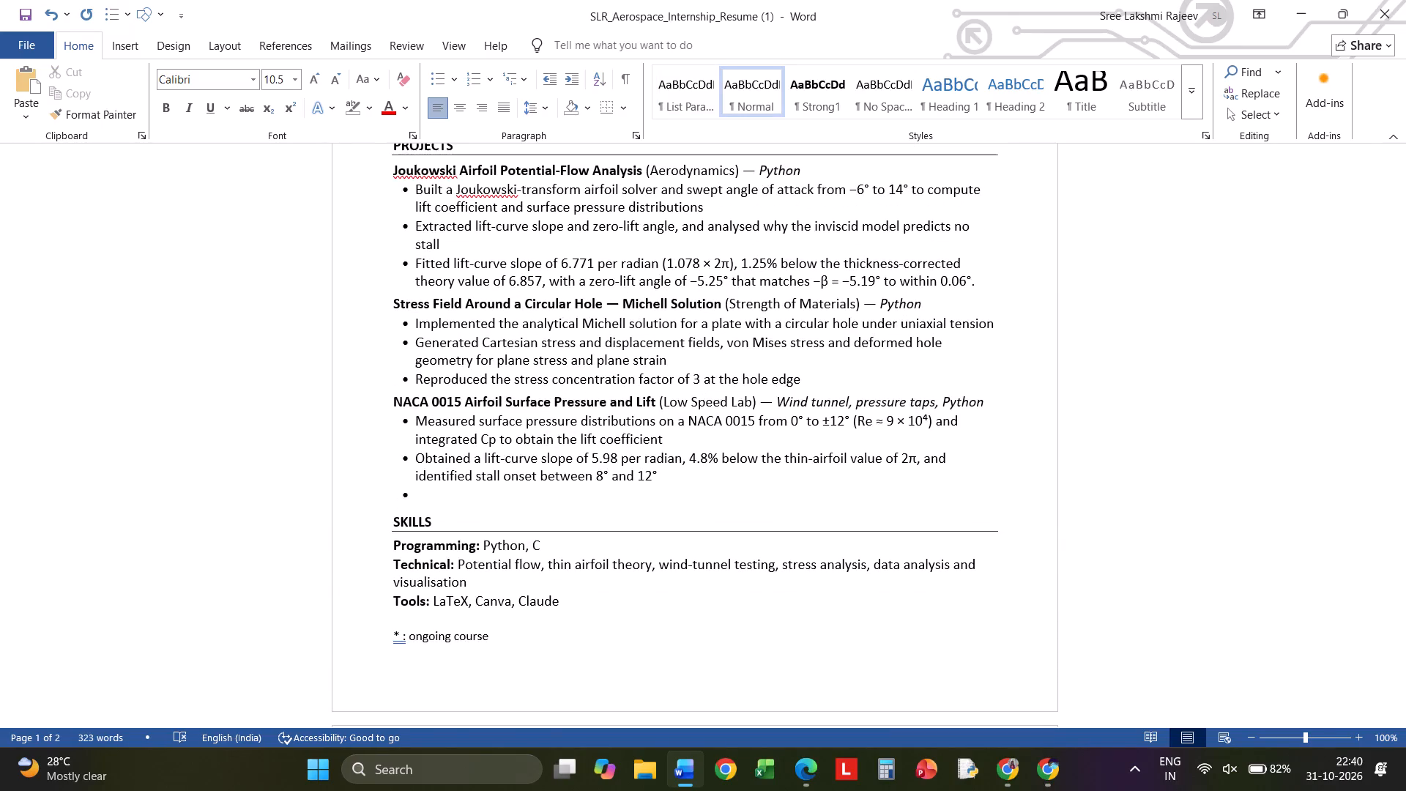
Check the section spacing and page fit throughout the resume.
scroll(415, 497, "down", 5)
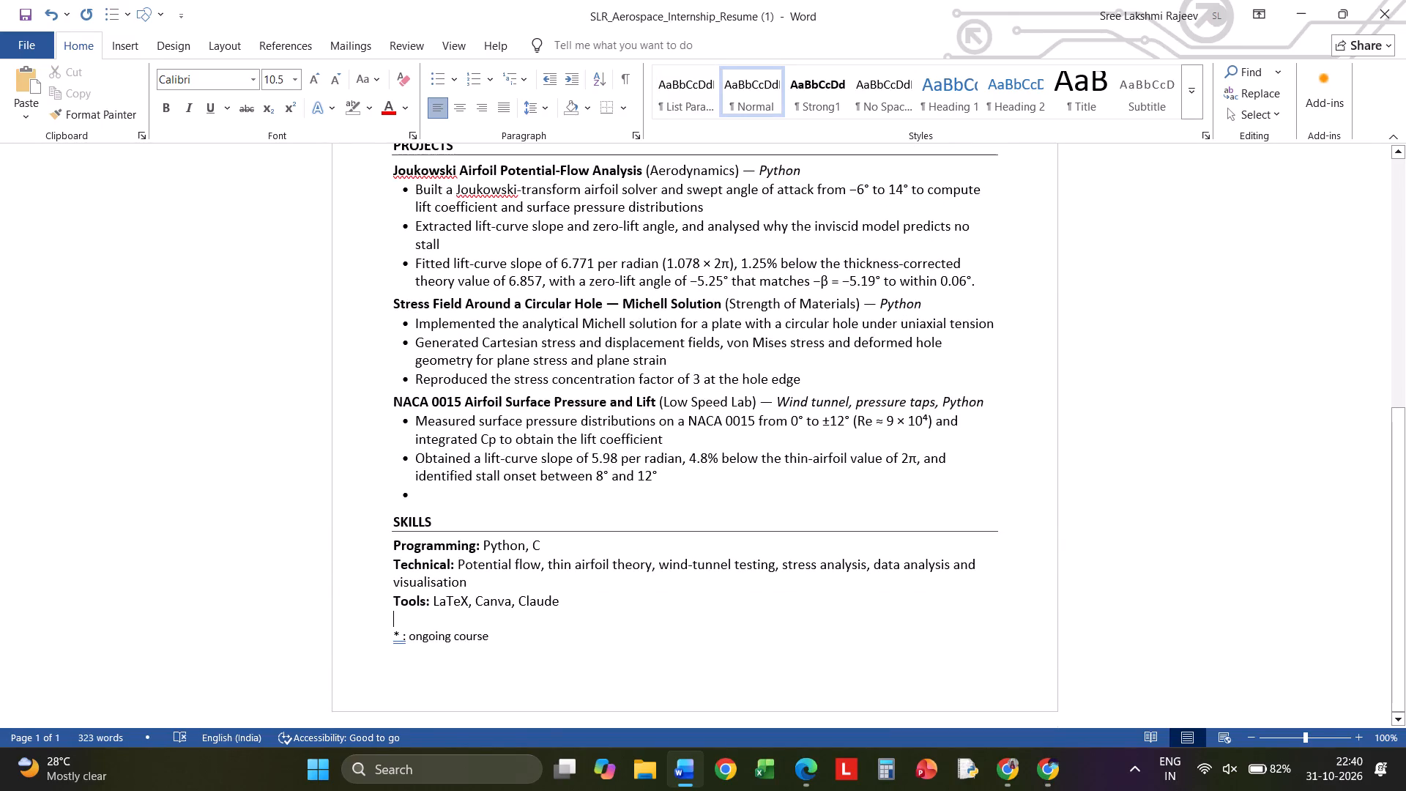
scroll(603, 617, "up", 14)
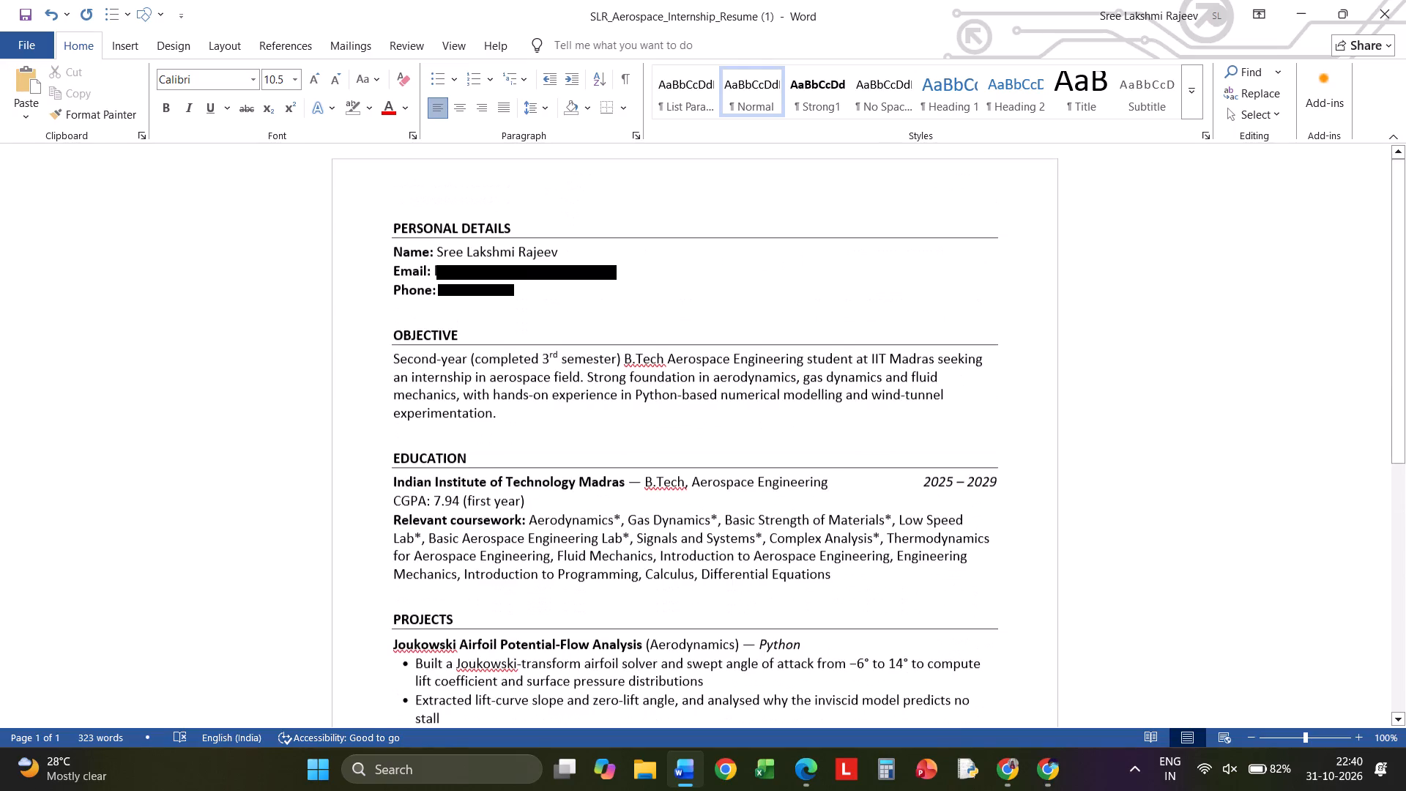
scroll(588, 612, "down", 6)
scroll(589, 610, "up", 1)
scroll(590, 610, "down", 2)
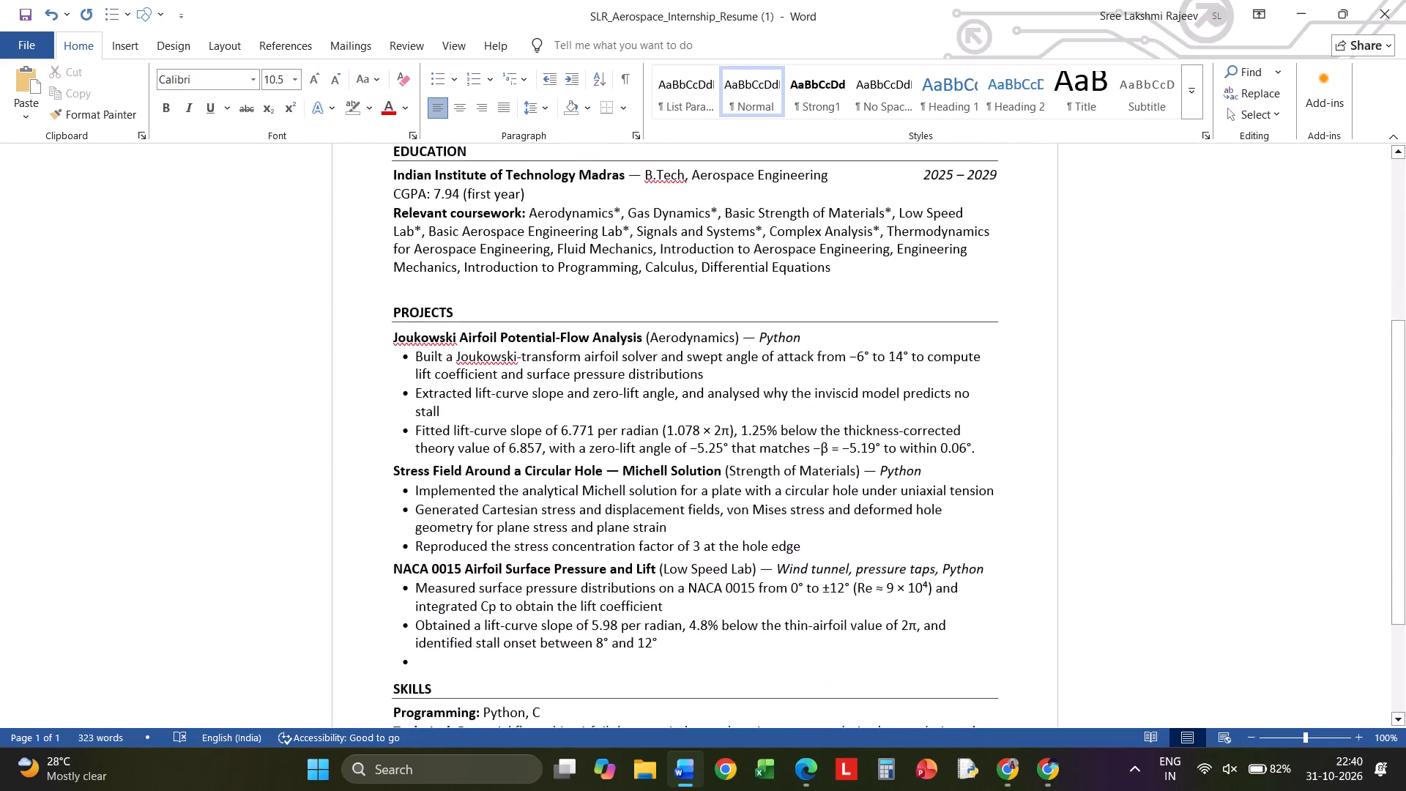
scroll(578, 592, "down", 5)
scroll(578, 592, "up", 19)
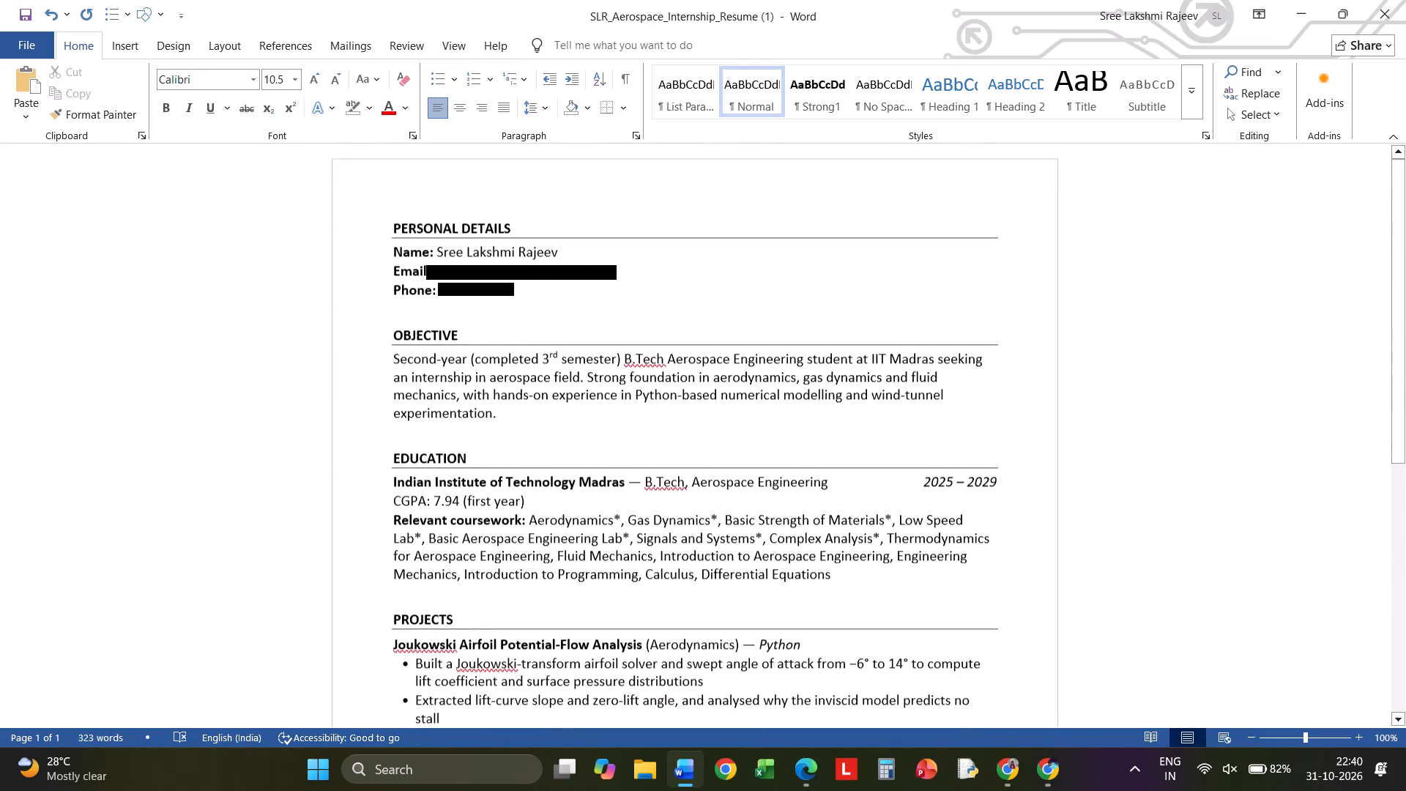
Change the font colour of the PERSONAL DETAILS heading to blue.
left_click_drag(523, 223, 382, 228)
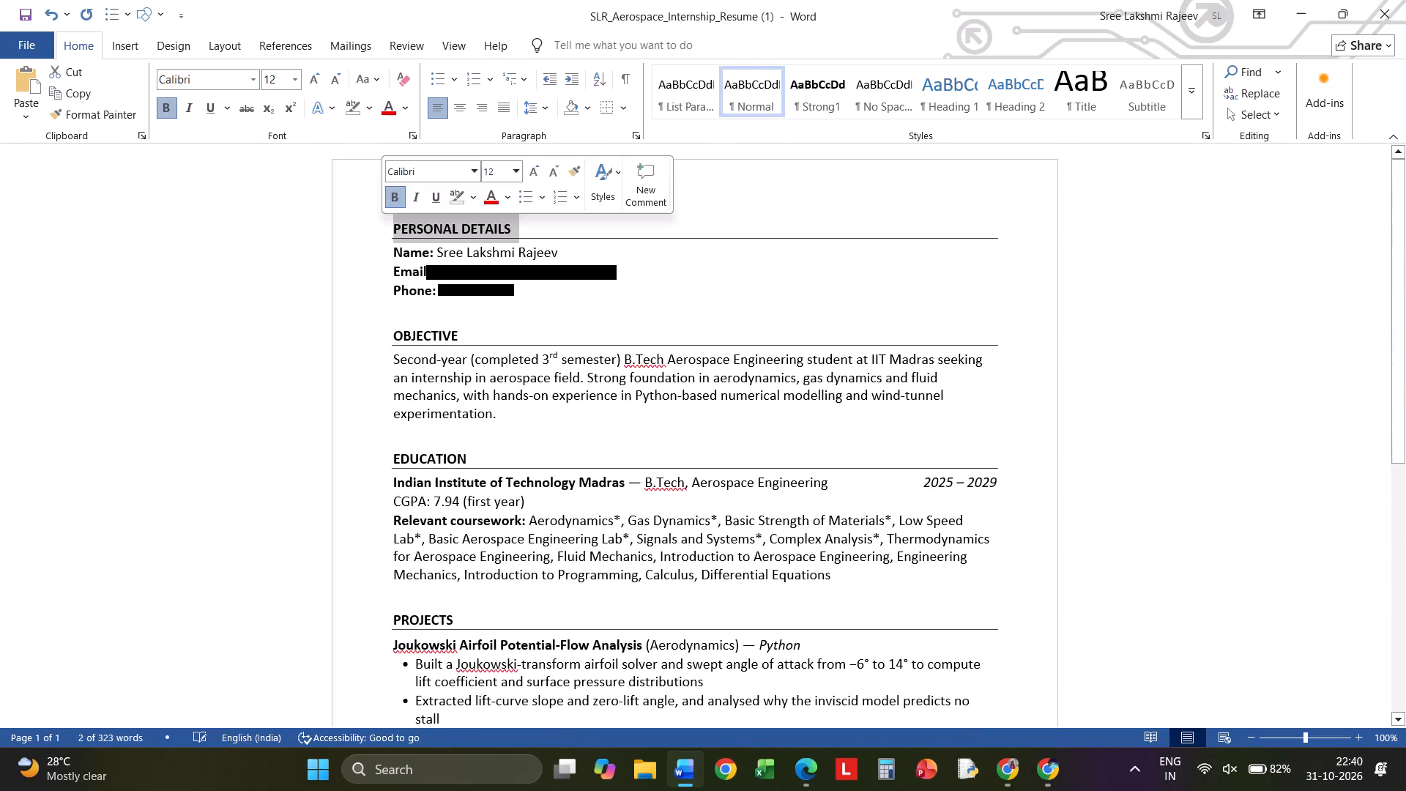
left_click(399, 111)
left_click(487, 209)
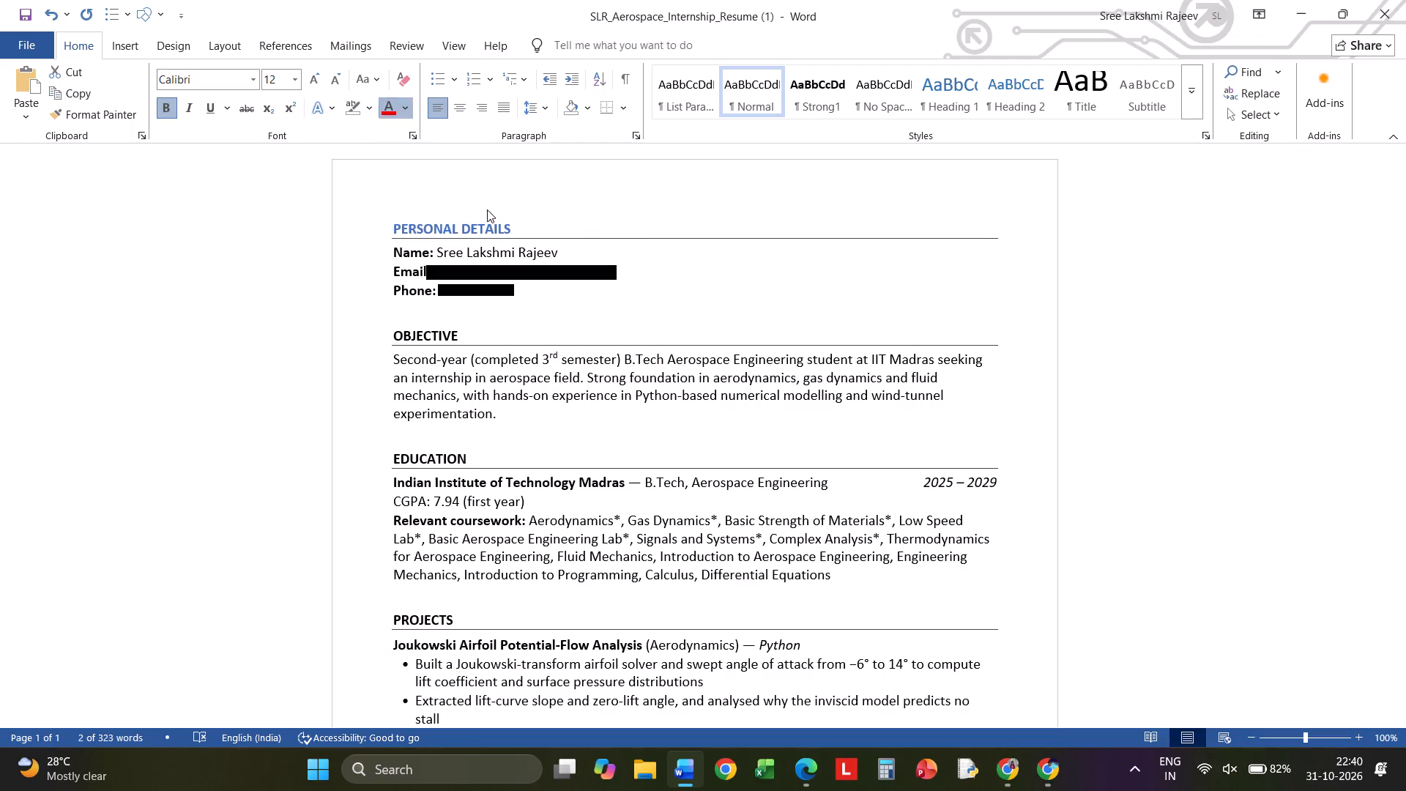
left_click(247, 220)
left_click(404, 259)
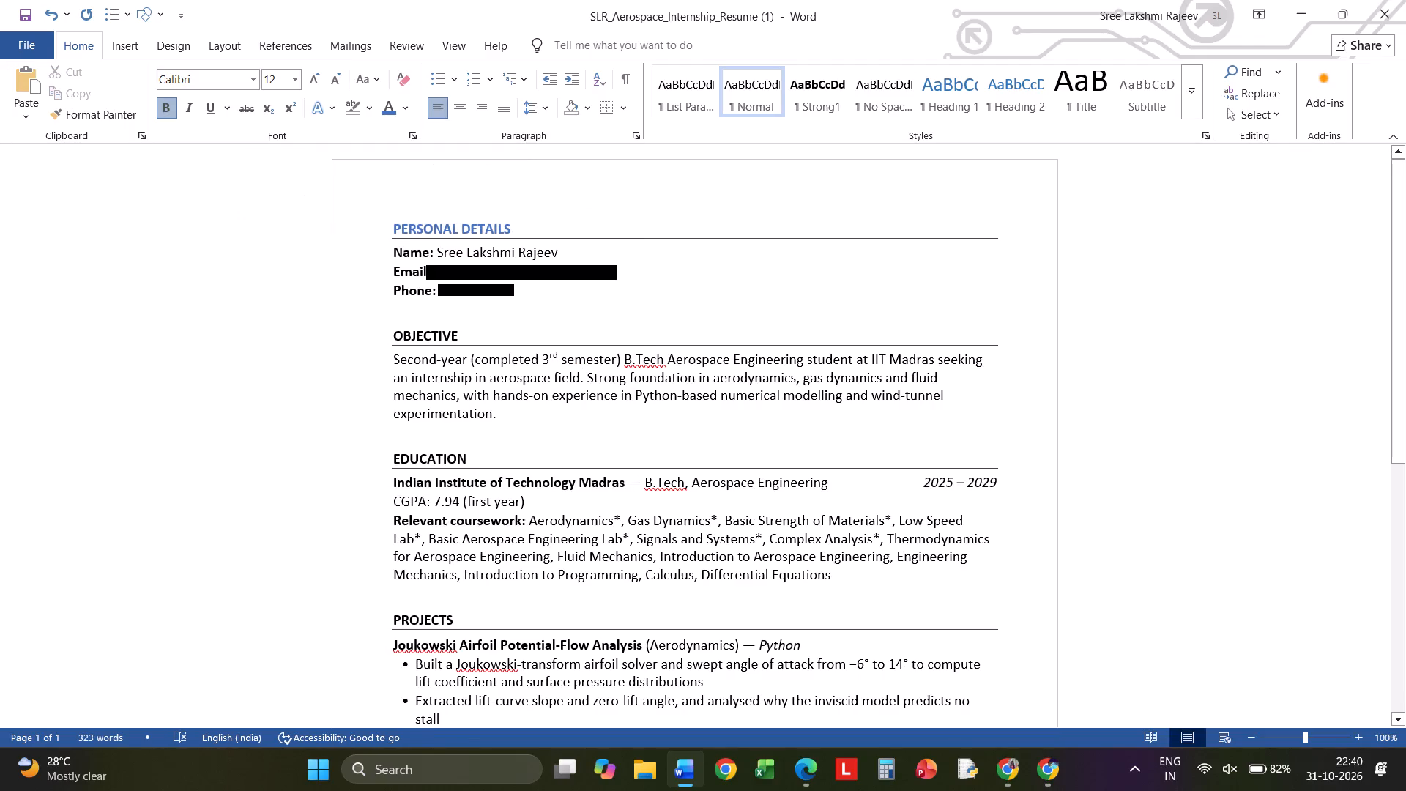
Apply the same blue font colour to the OBJECTIVE heading.
left_click_drag(472, 335, 371, 318)
left_click(472, 335)
left_click_drag(461, 330, 379, 330)
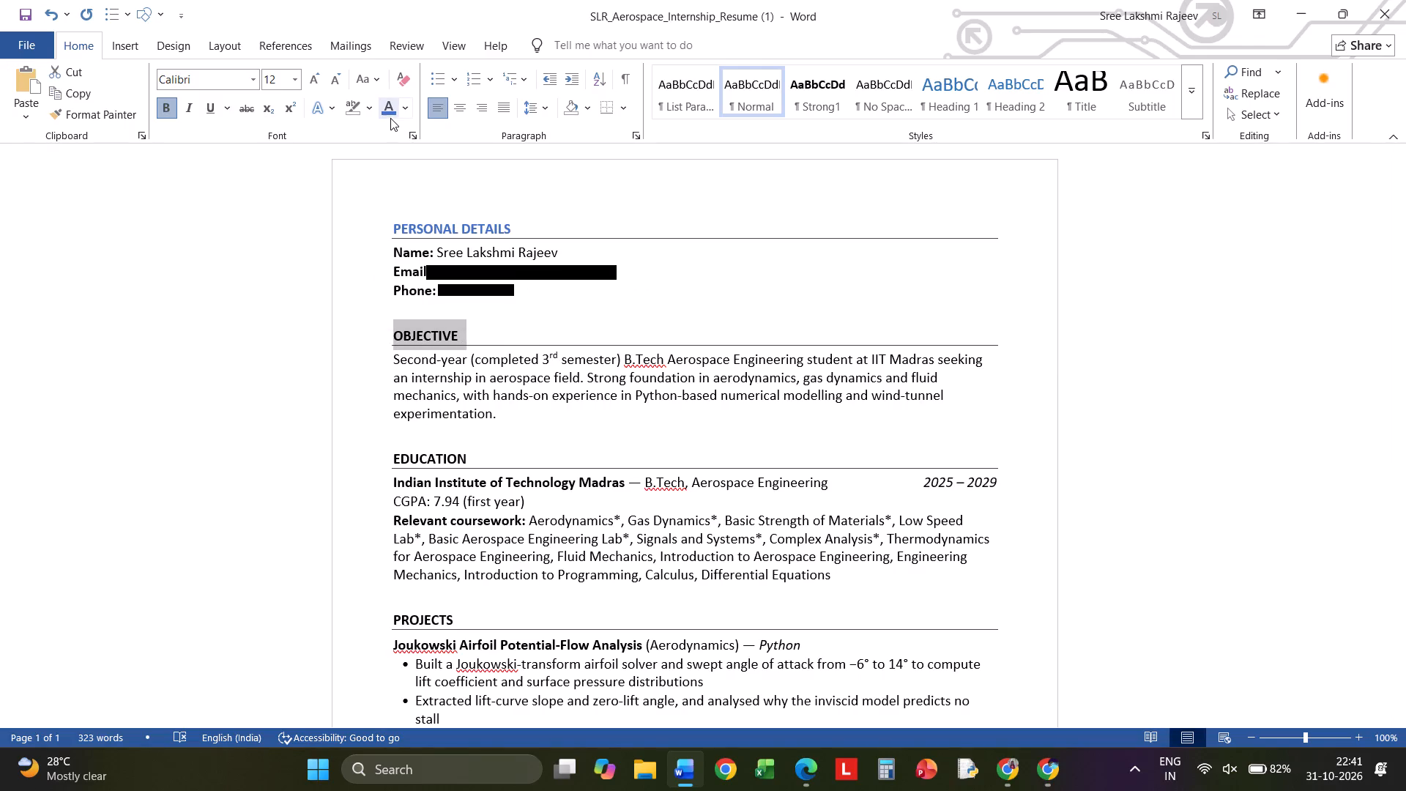
left_click(390, 118)
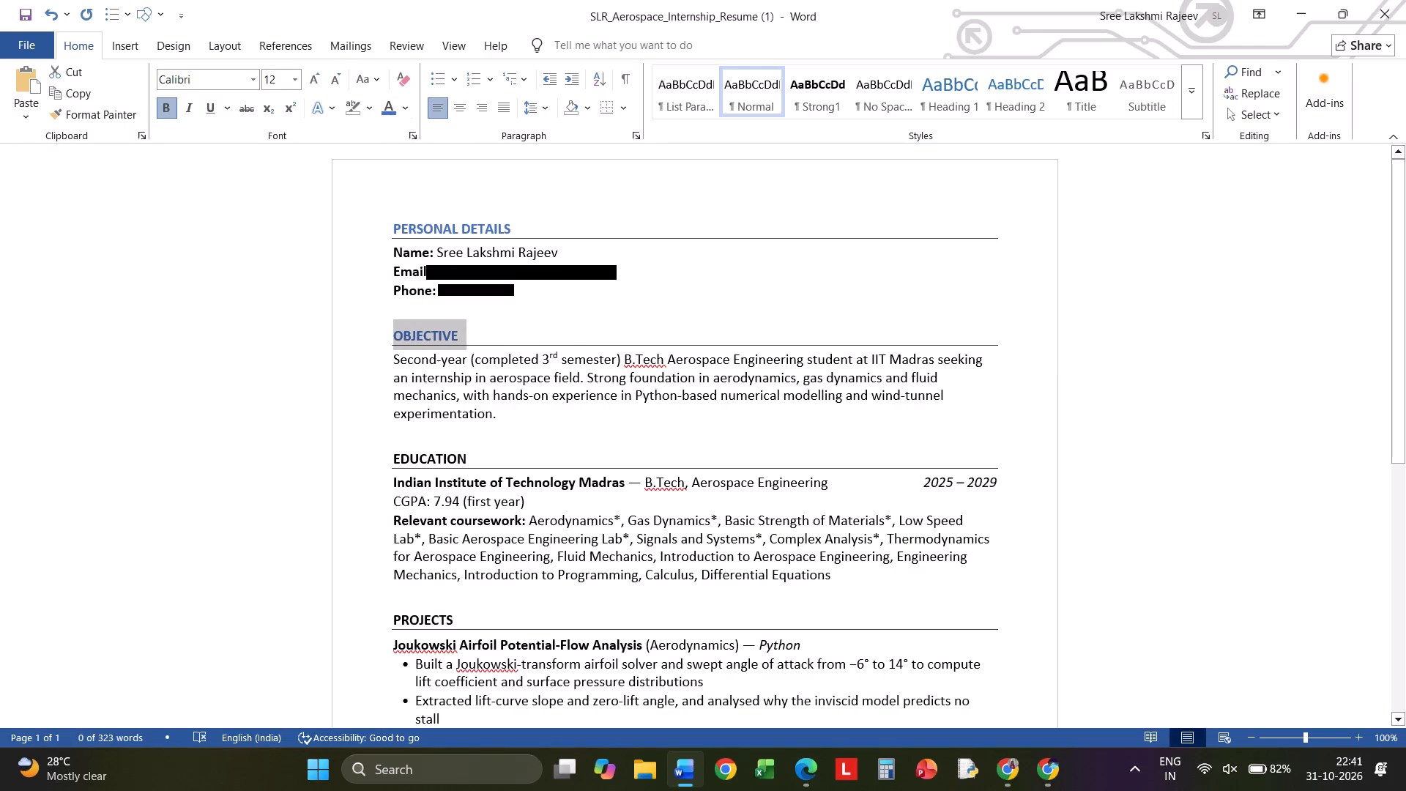
Apply the same blue font colour to the EDUCATION heading.
scroll(532, 437, "down", 2)
left_click_drag(472, 373, 404, 374)
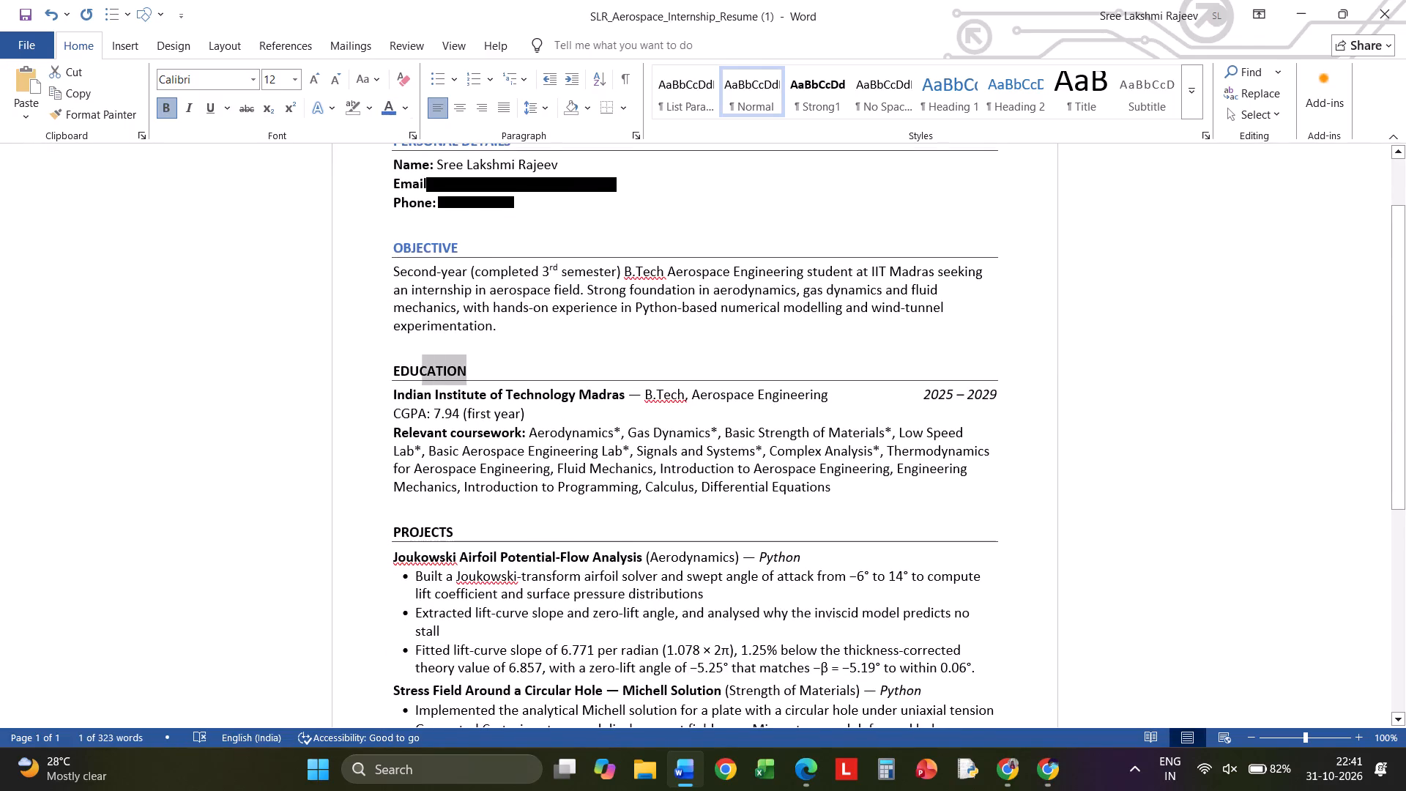
left_click_drag(404, 374, 391, 374)
left_click(392, 114)
Apply the same blue font colour to the PROJECTS heading.
scroll(511, 444, "down", 2)
left_click_drag(457, 445, 393, 441)
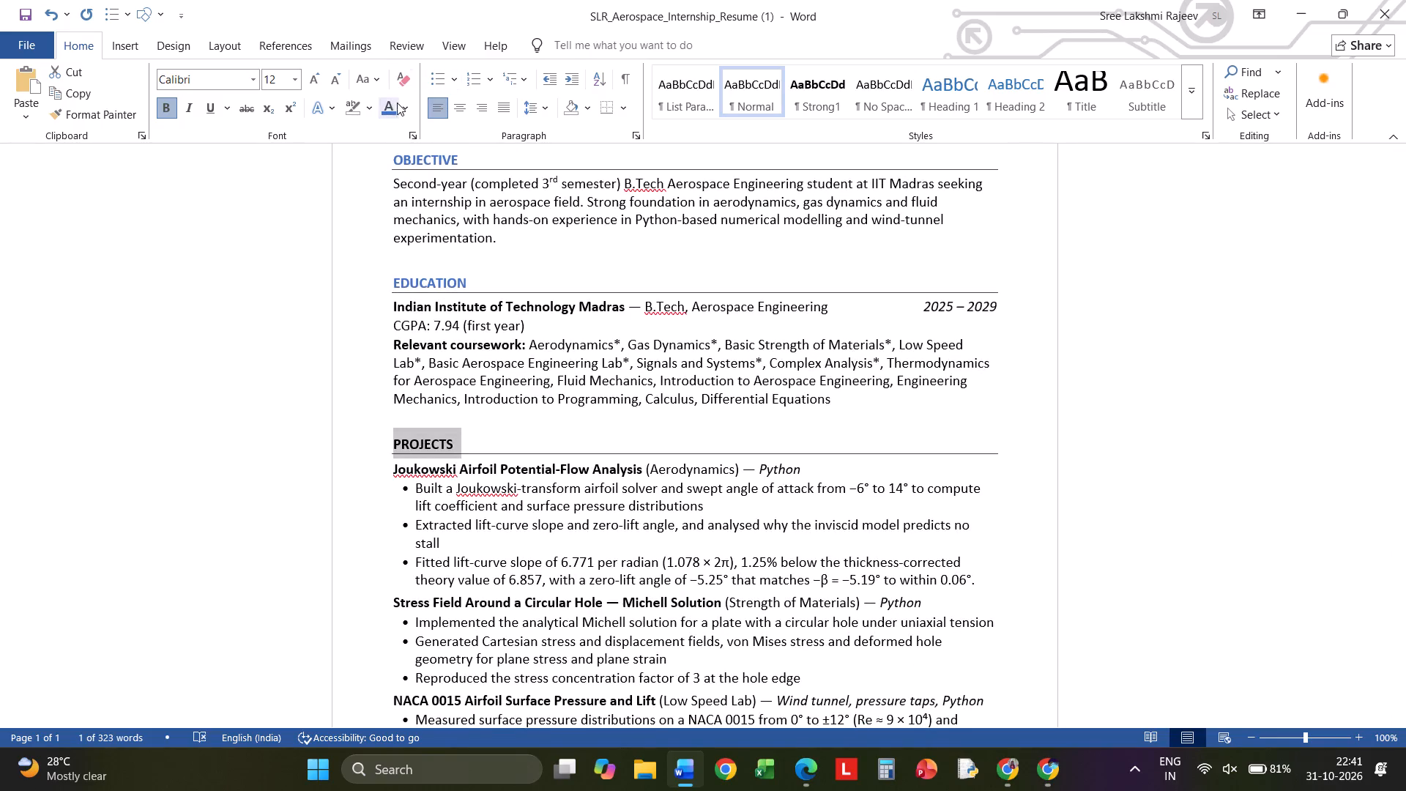
left_click(395, 104)
Apply the same blue font colour to the SKILLS heading and deselect it.
scroll(614, 468, "down", 3)
scroll(614, 476, "up", 1)
scroll(614, 478, "down", 6)
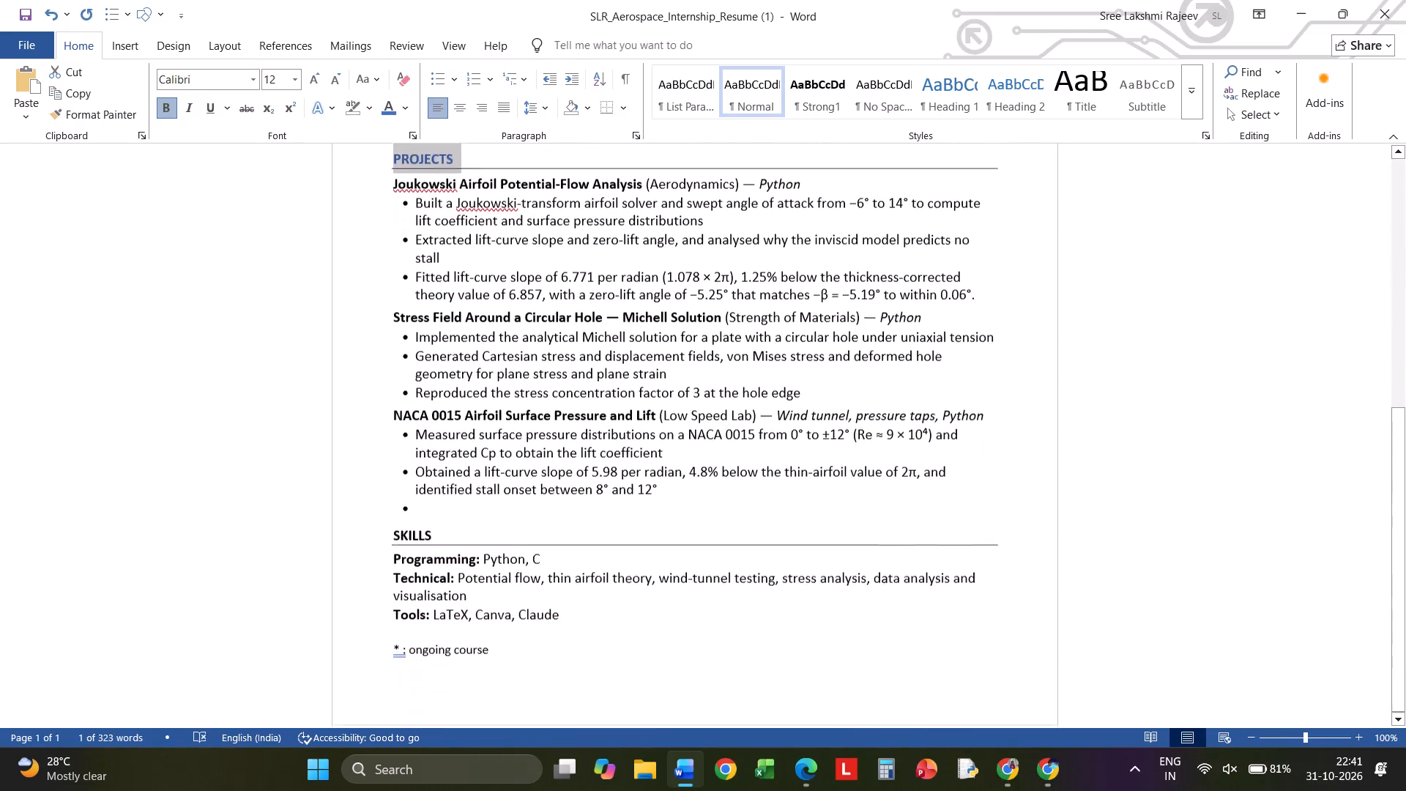
left_click_drag(435, 512, 407, 513)
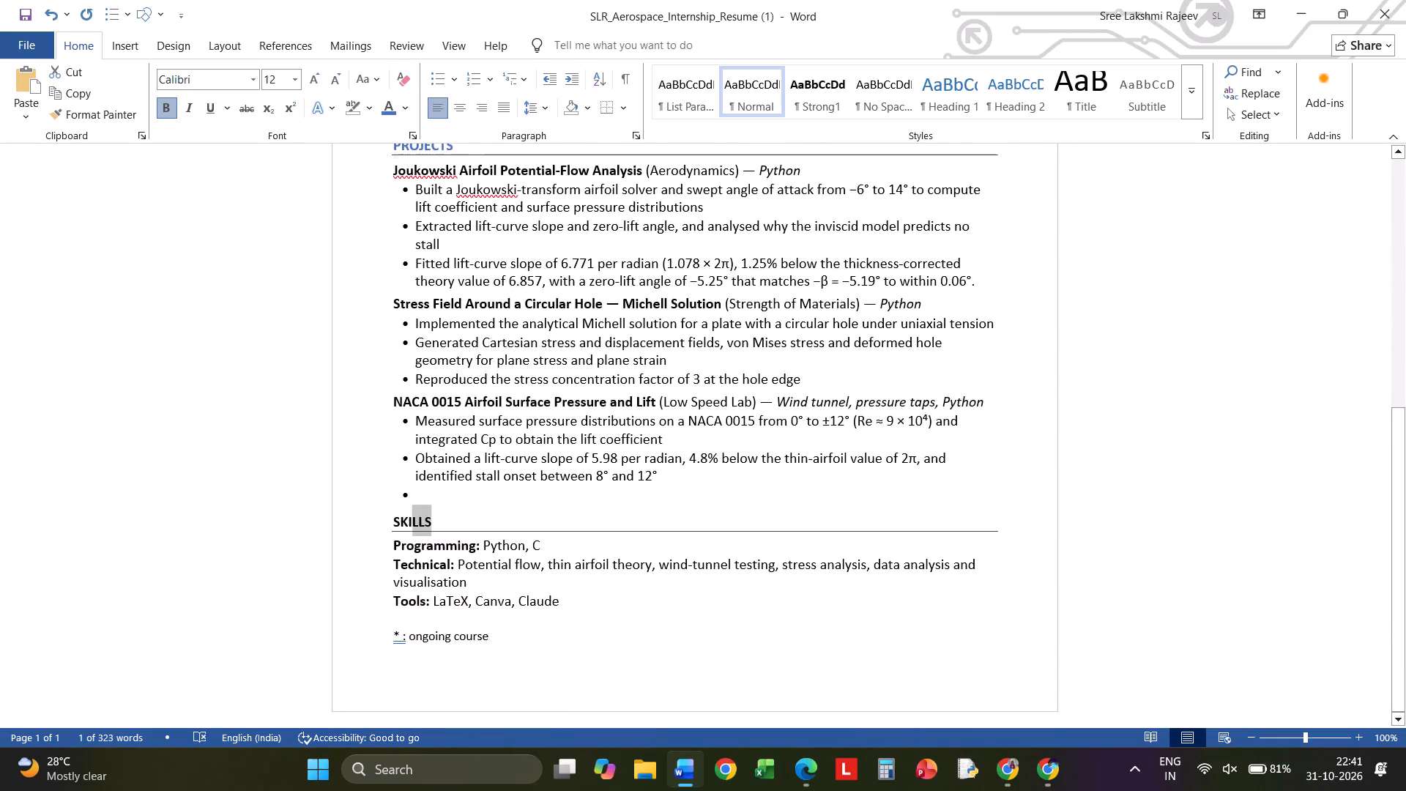
left_click_drag(407, 513, 395, 513)
left_click(384, 110)
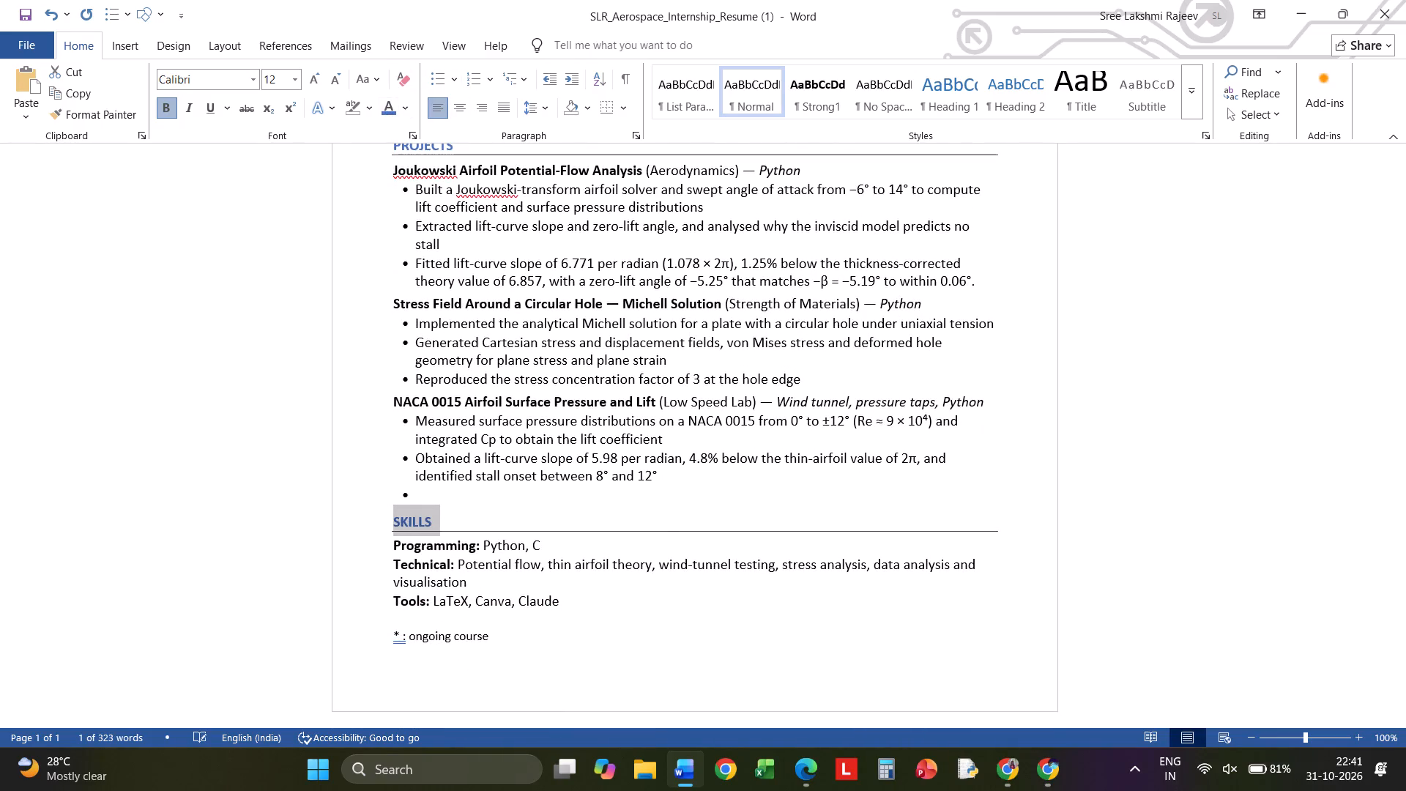
left_click(632, 509)
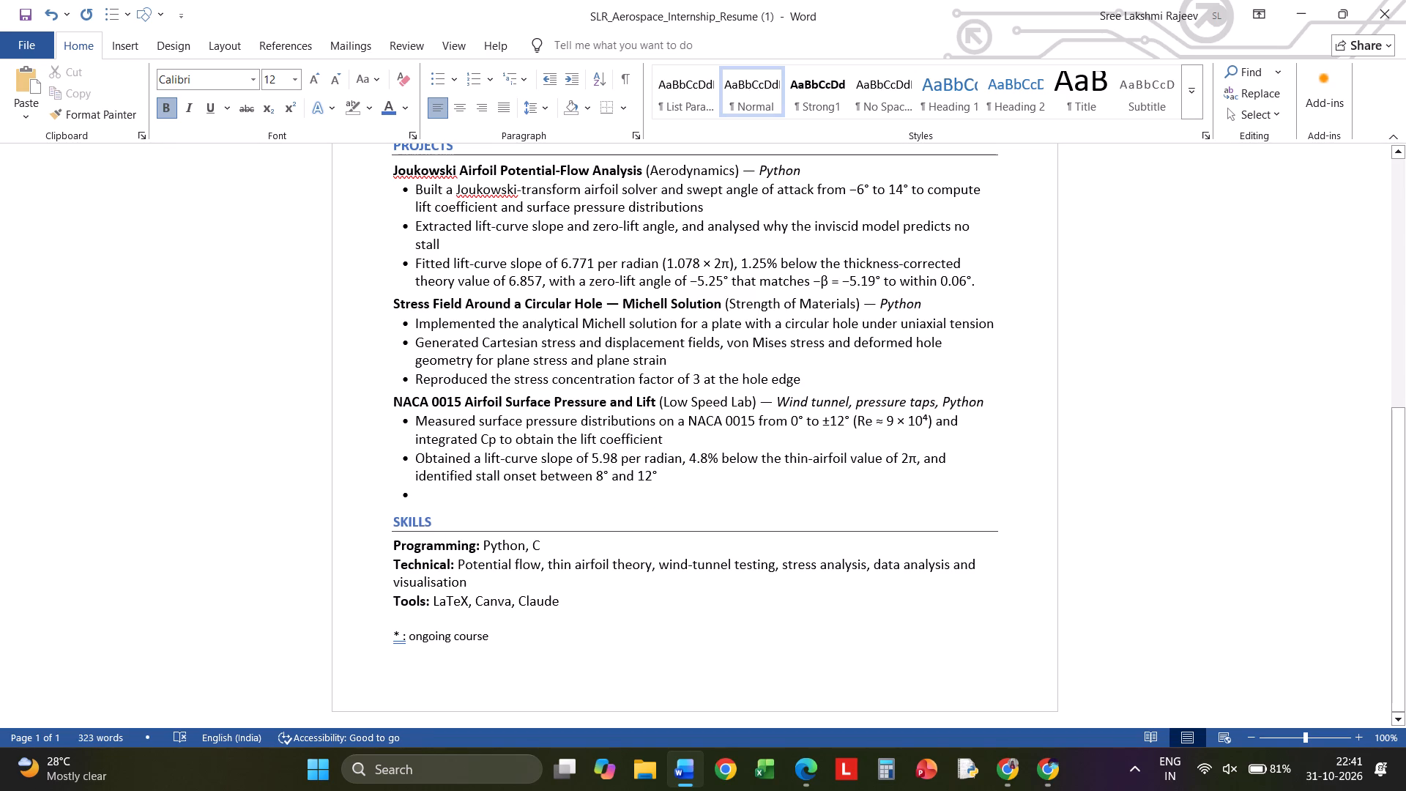
Save the resume document with its recoloured section headings.
scroll(923, 582, "up", 4)
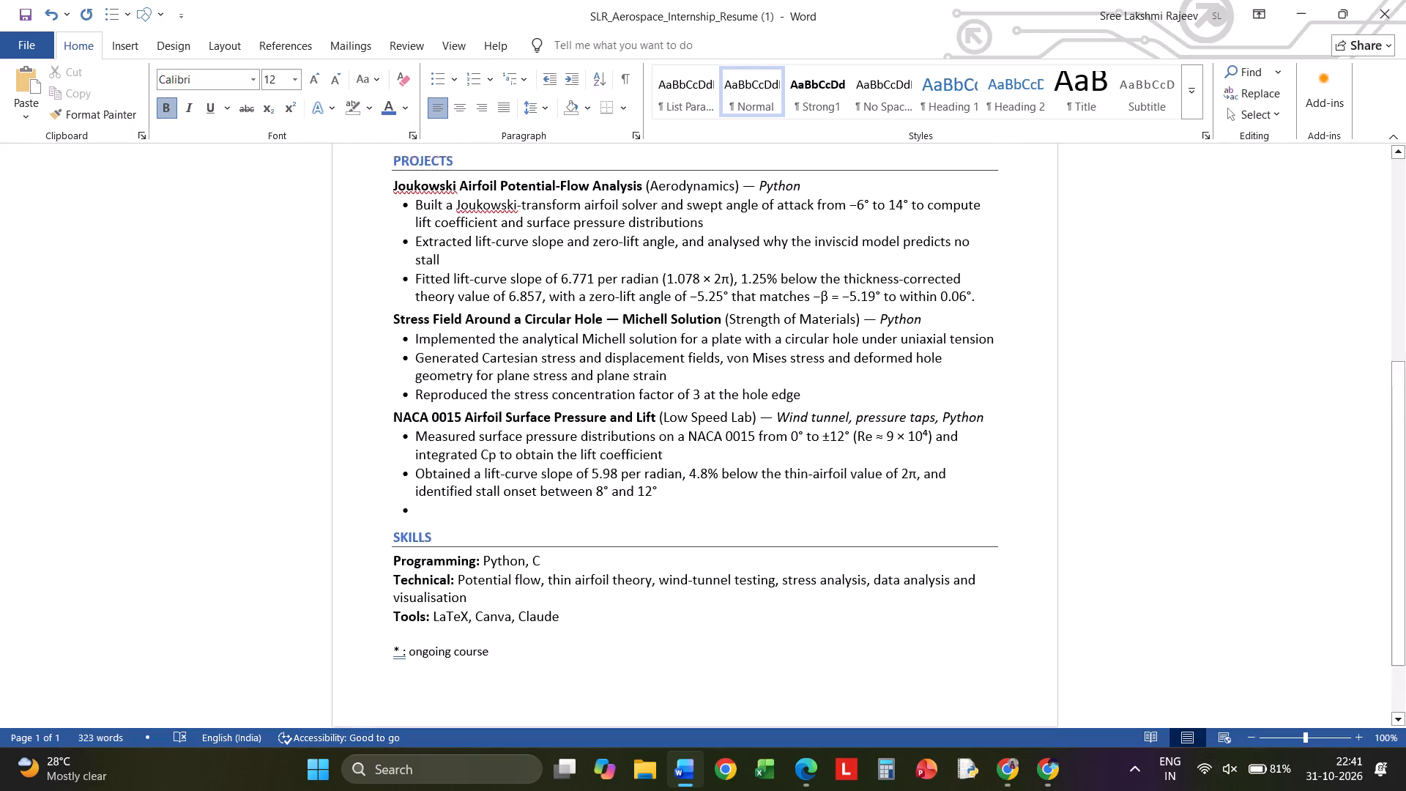
scroll(923, 582, "up", 12)
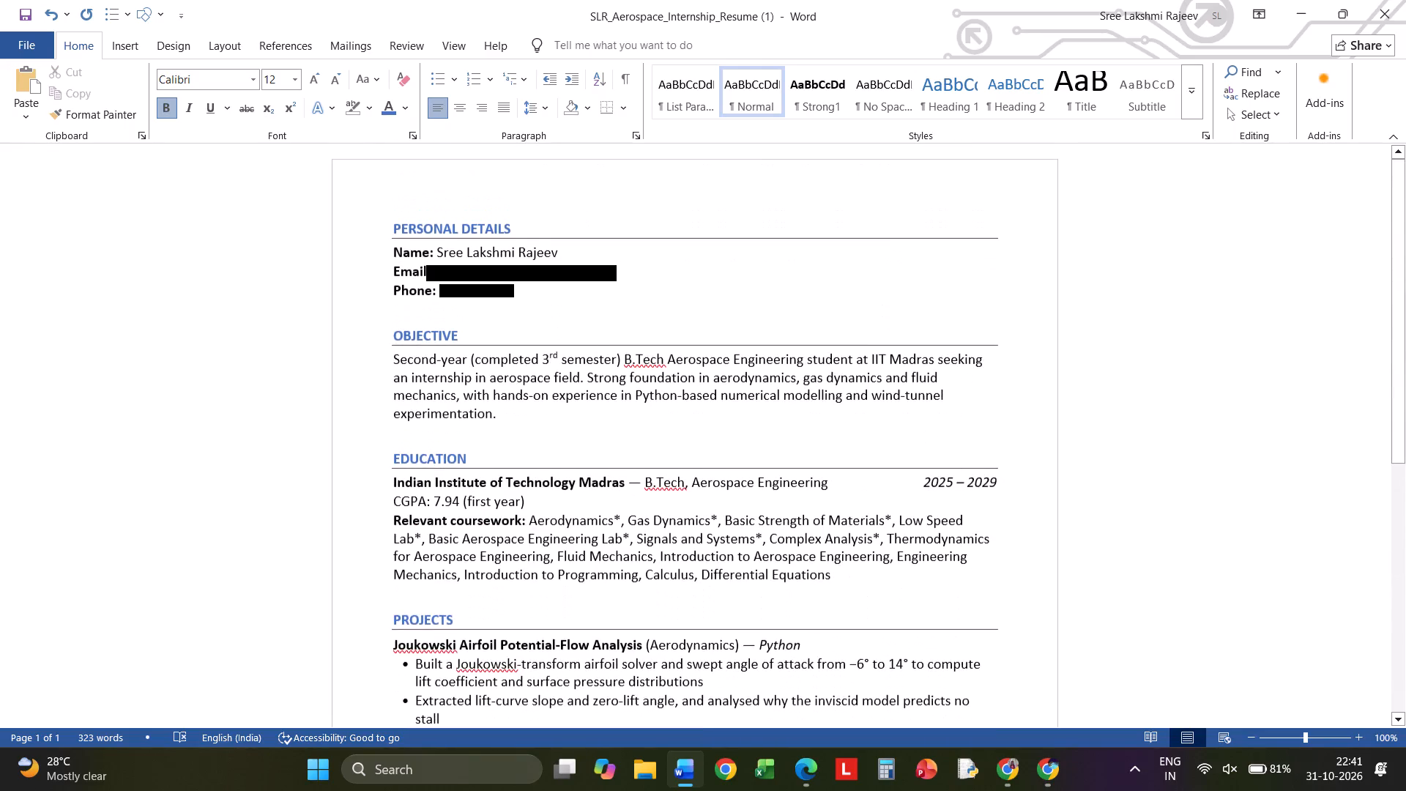
left_click(31, 10)
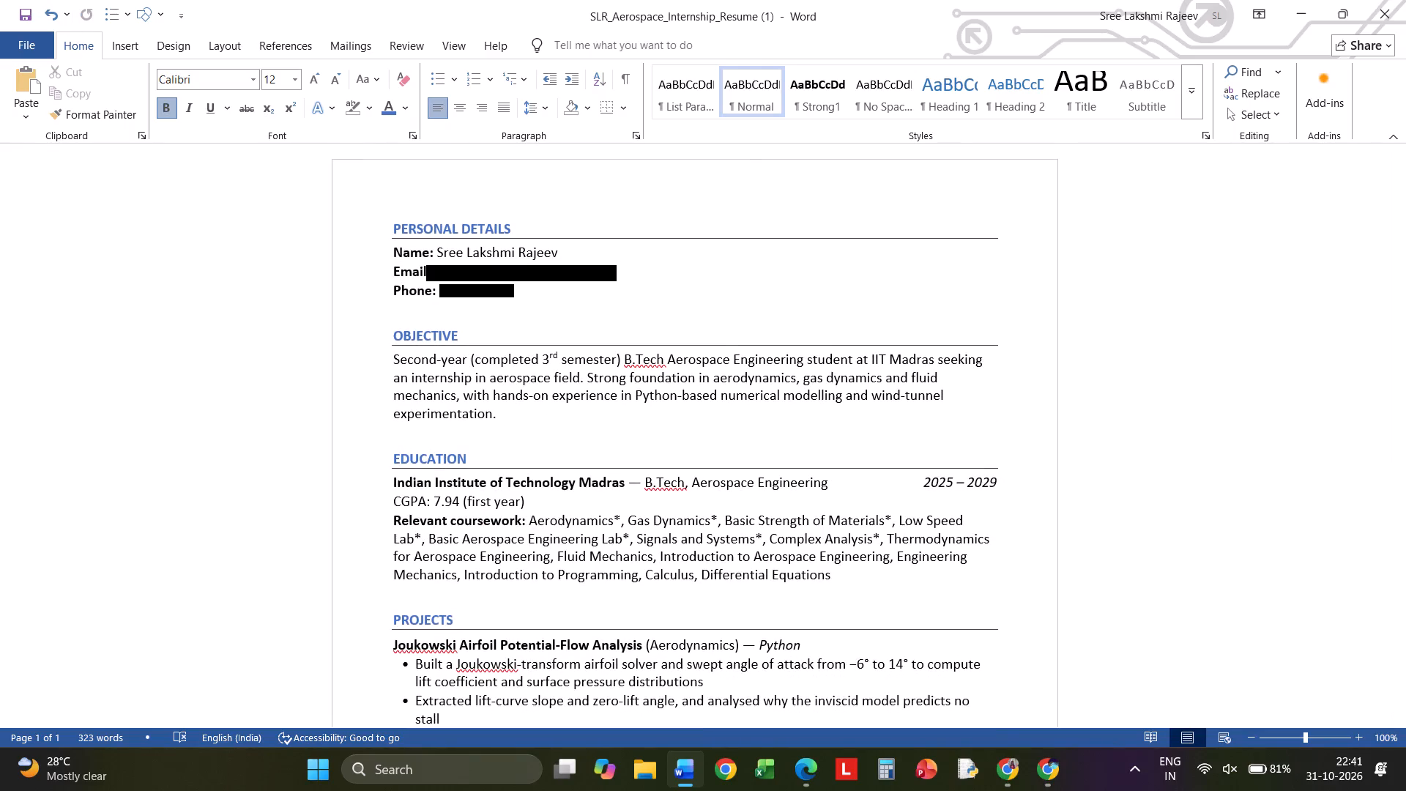
scroll(925, 546, "down", 5)
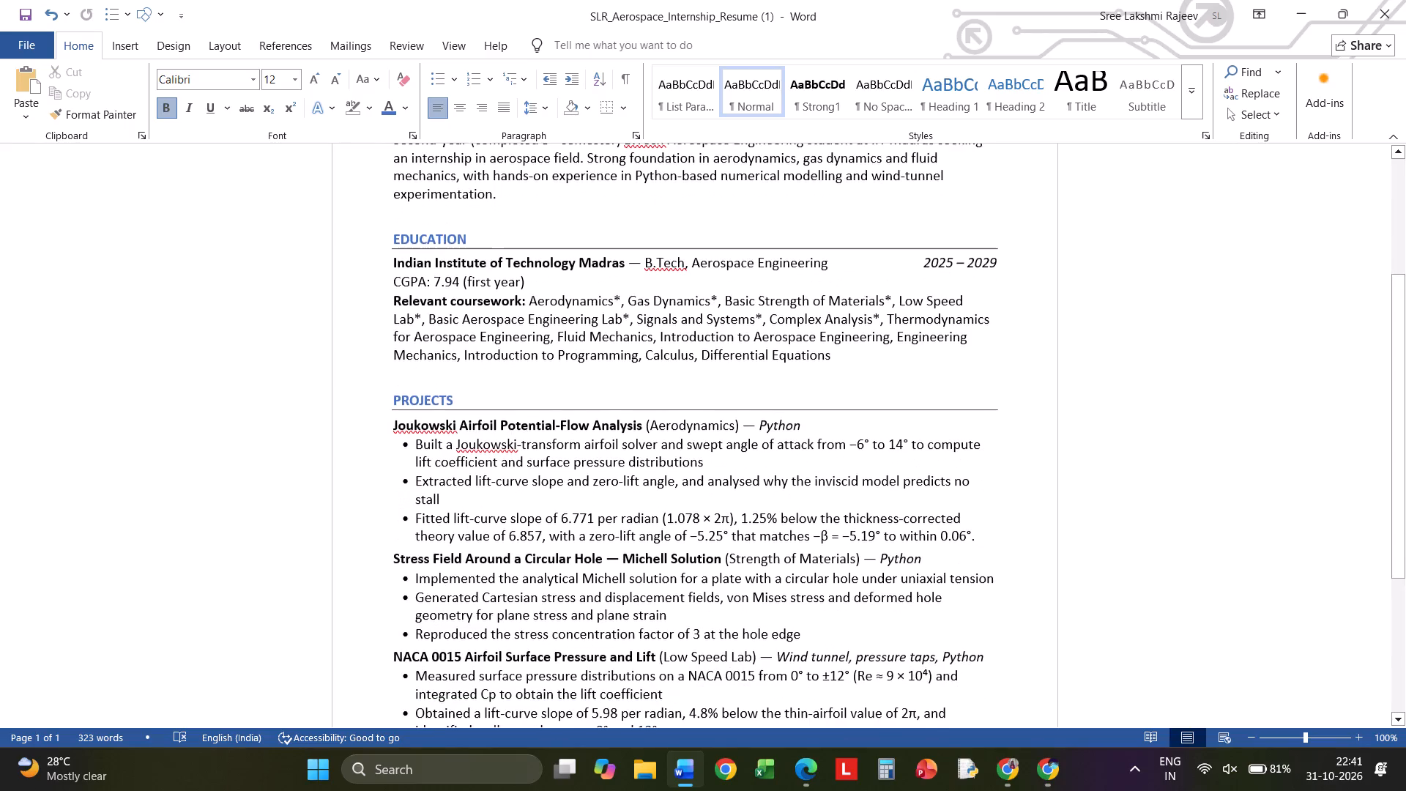
scroll(930, 547, "down", 3)
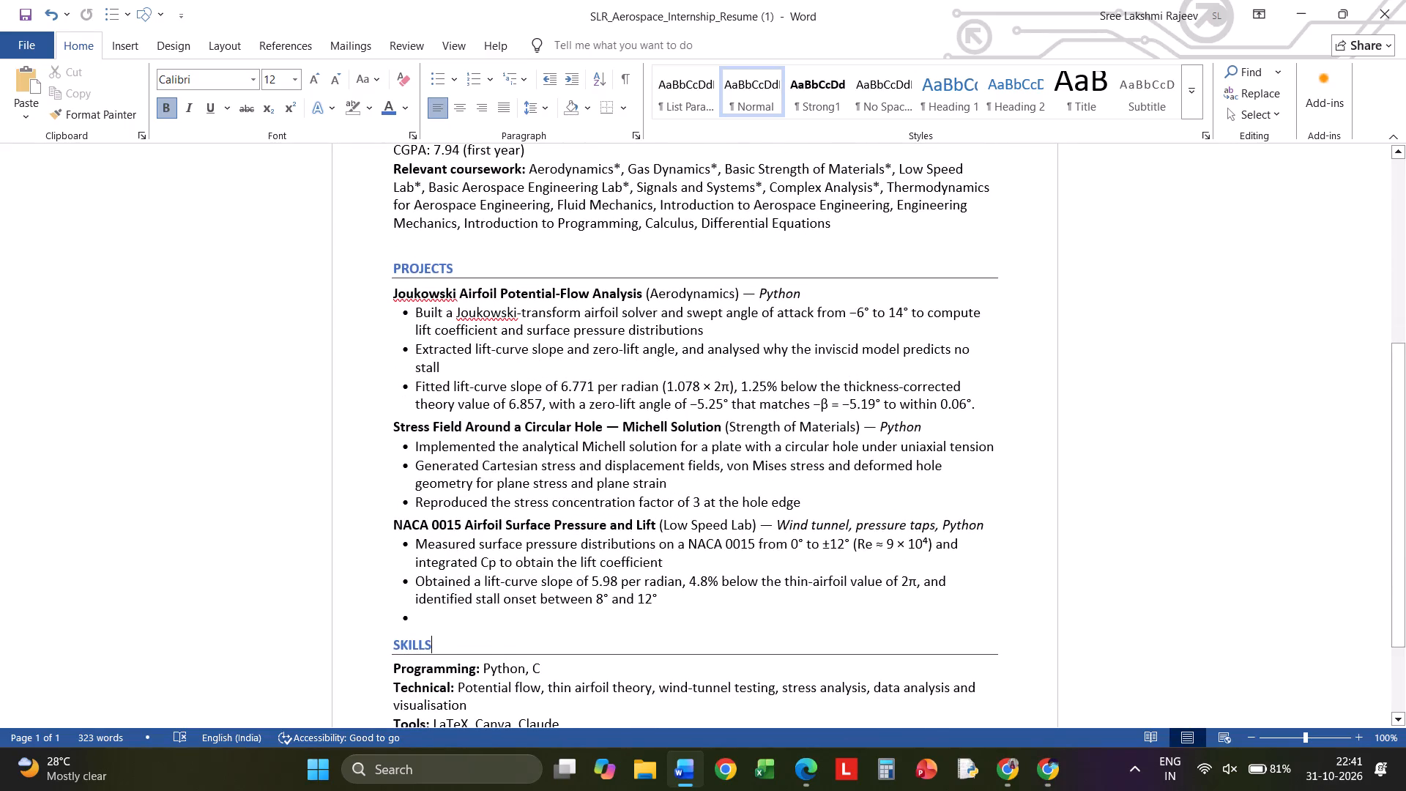
scroll(931, 547, "up", 11)
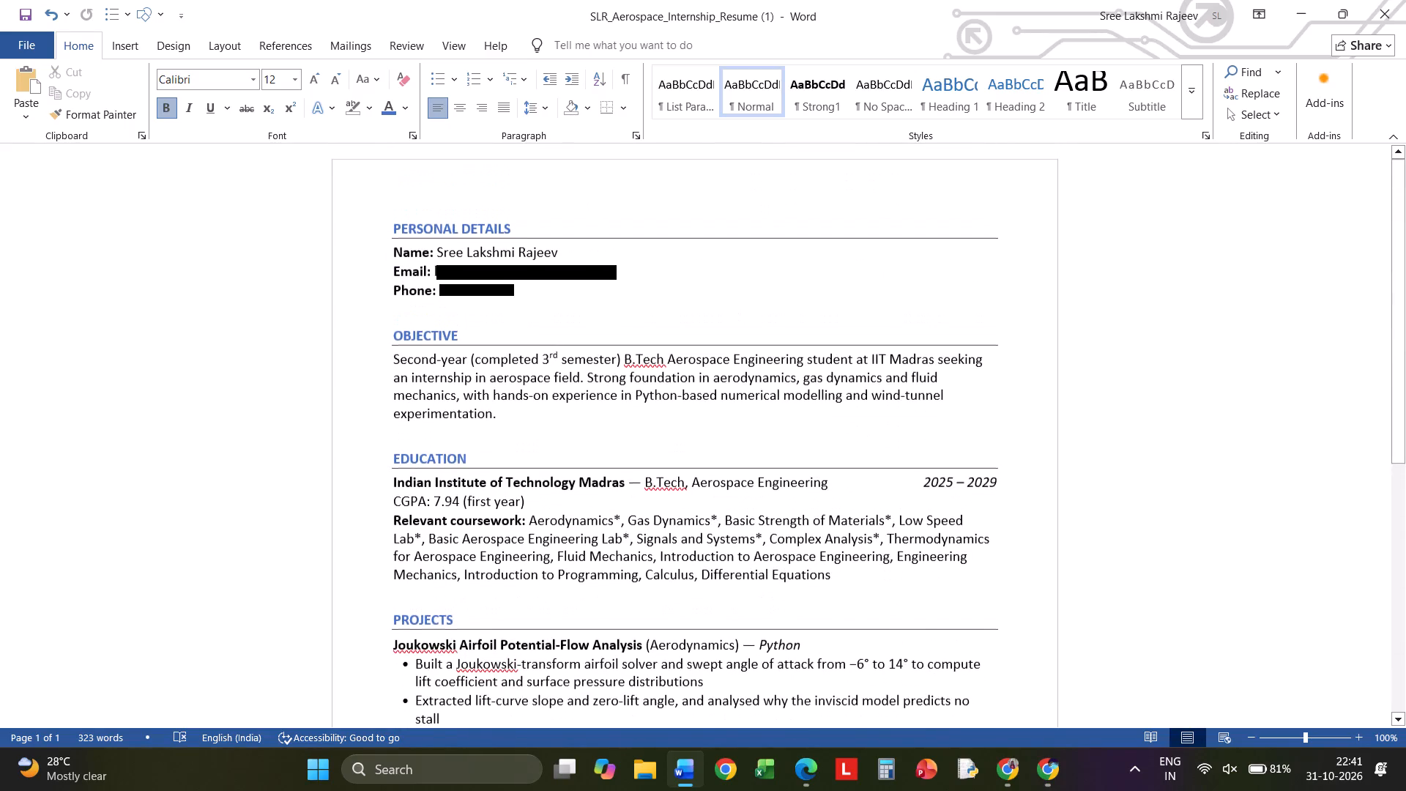
scroll(937, 549, "down", 10)
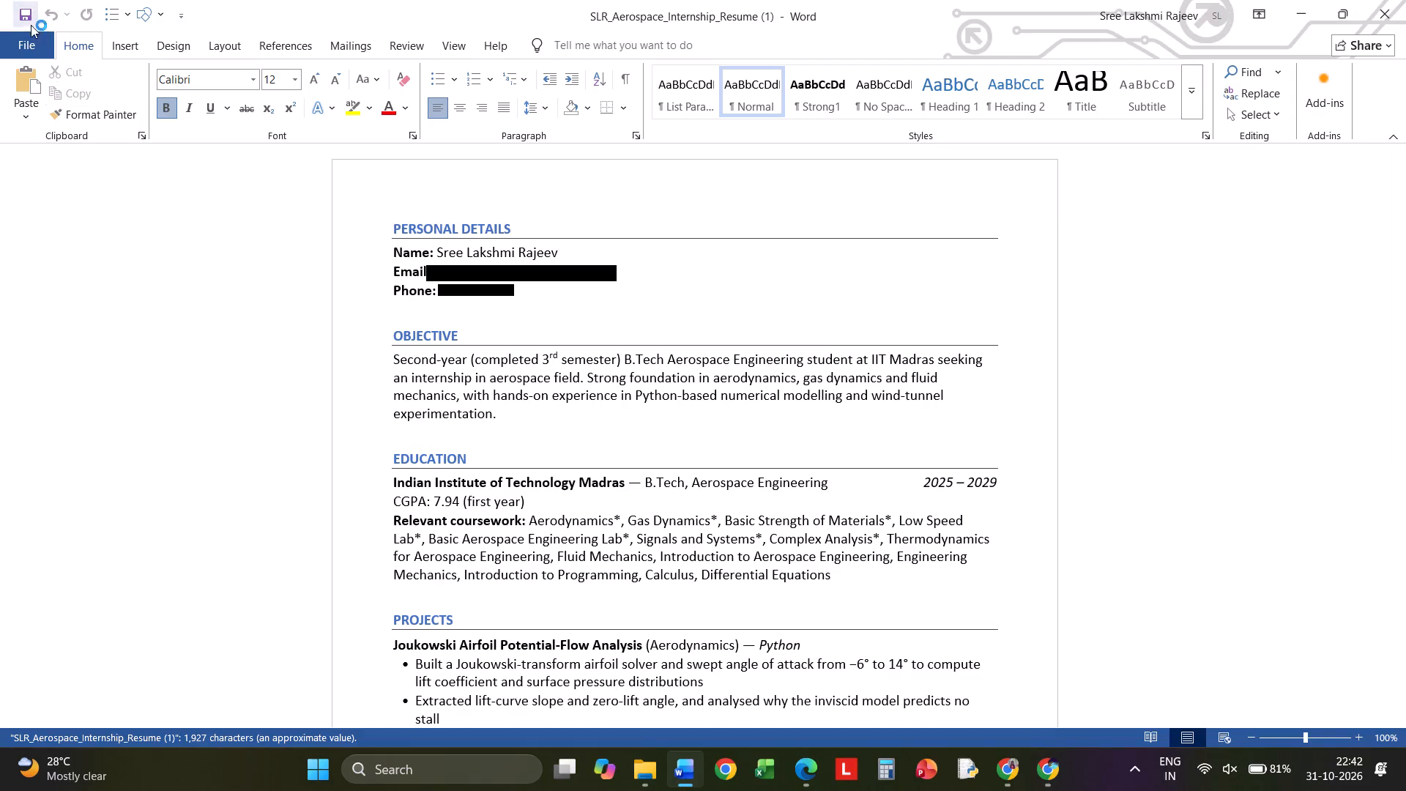
Open the export options for the resume document.
left_click(32, 44)
left_click(84, 431)
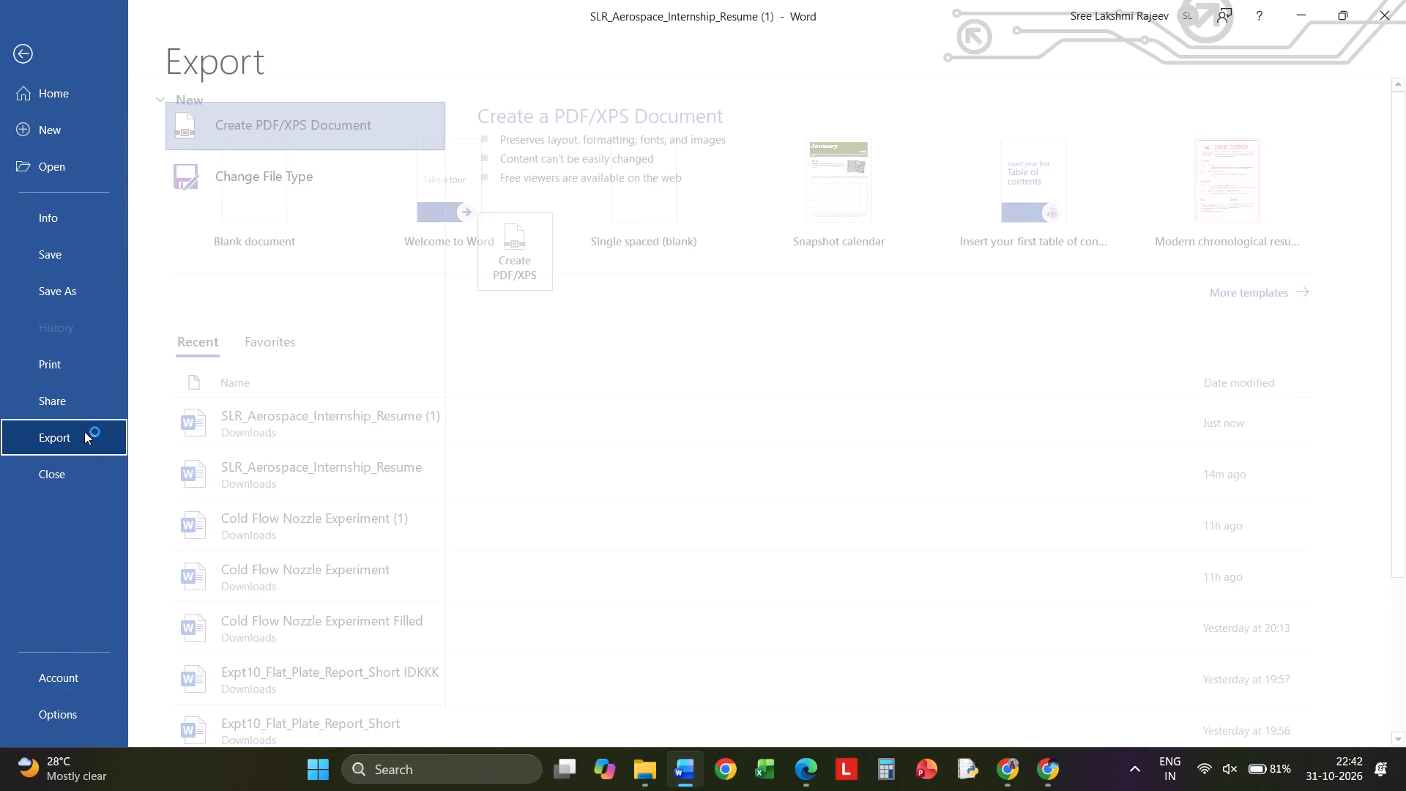
Publish the resume as a PDF in the Downloads folder, named "RESUME - " followed by the applicant's full name in capitals.
left_click(494, 250)
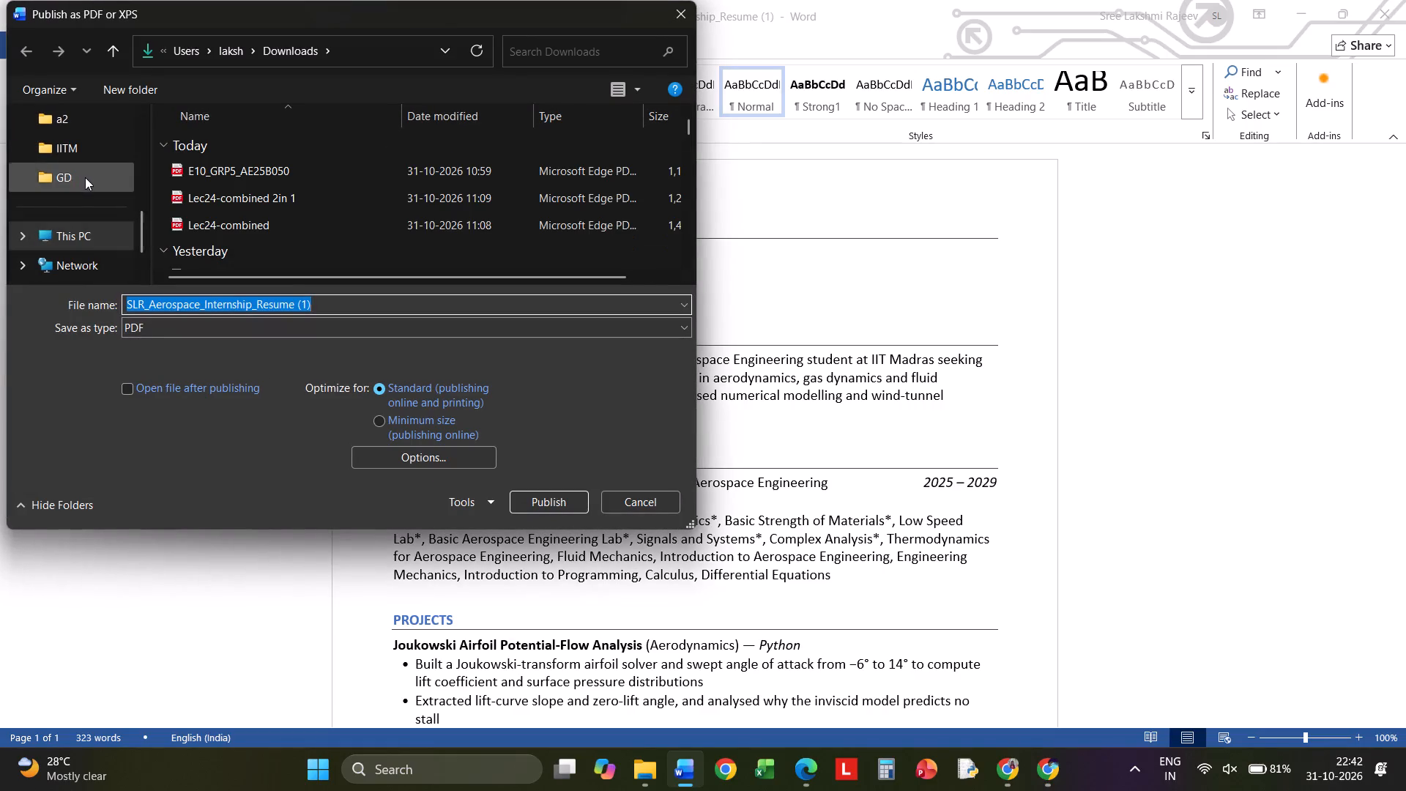
scroll(88, 178, "down", 4)
scroll(108, 215, "up", 4)
left_click(97, 270)
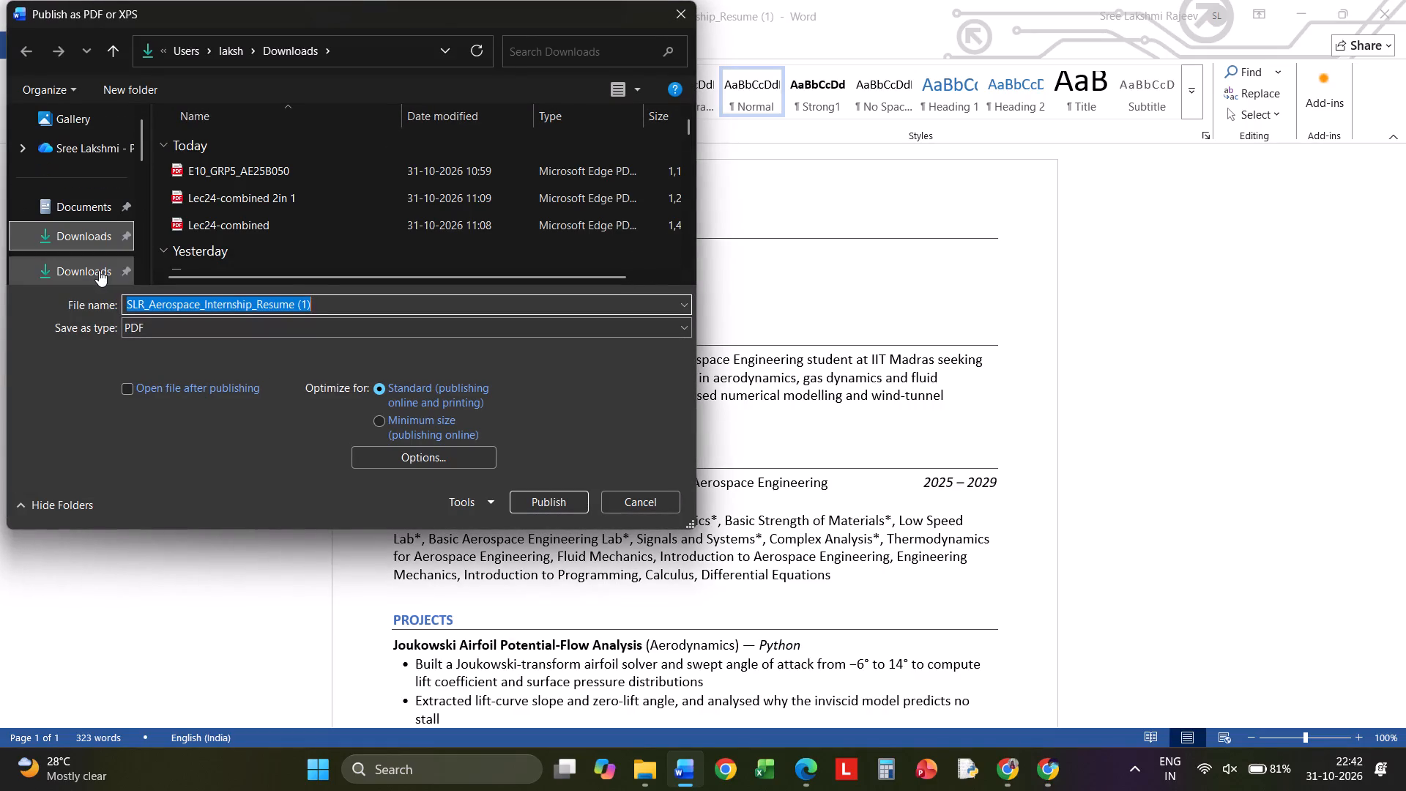
left_click(319, 337)
key("BackSpace")
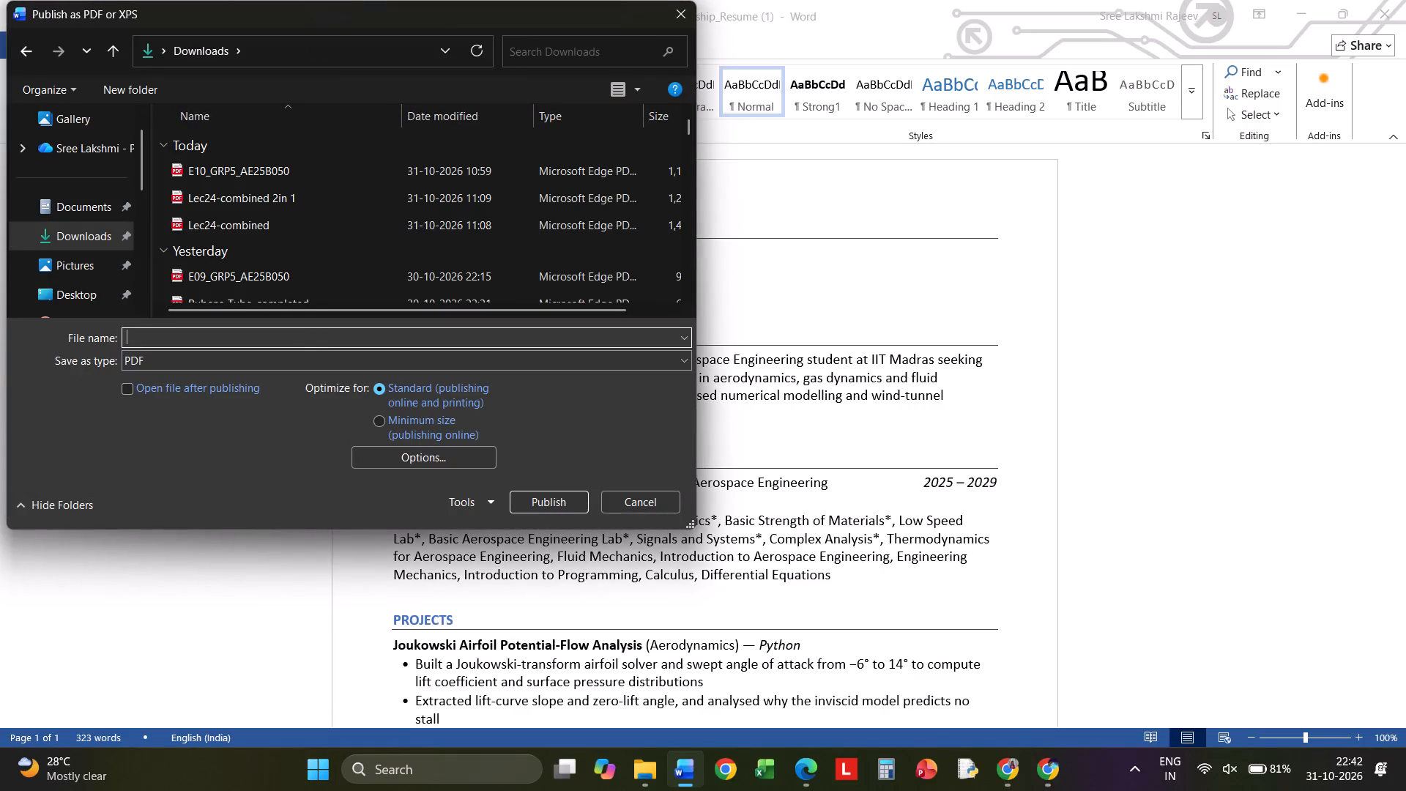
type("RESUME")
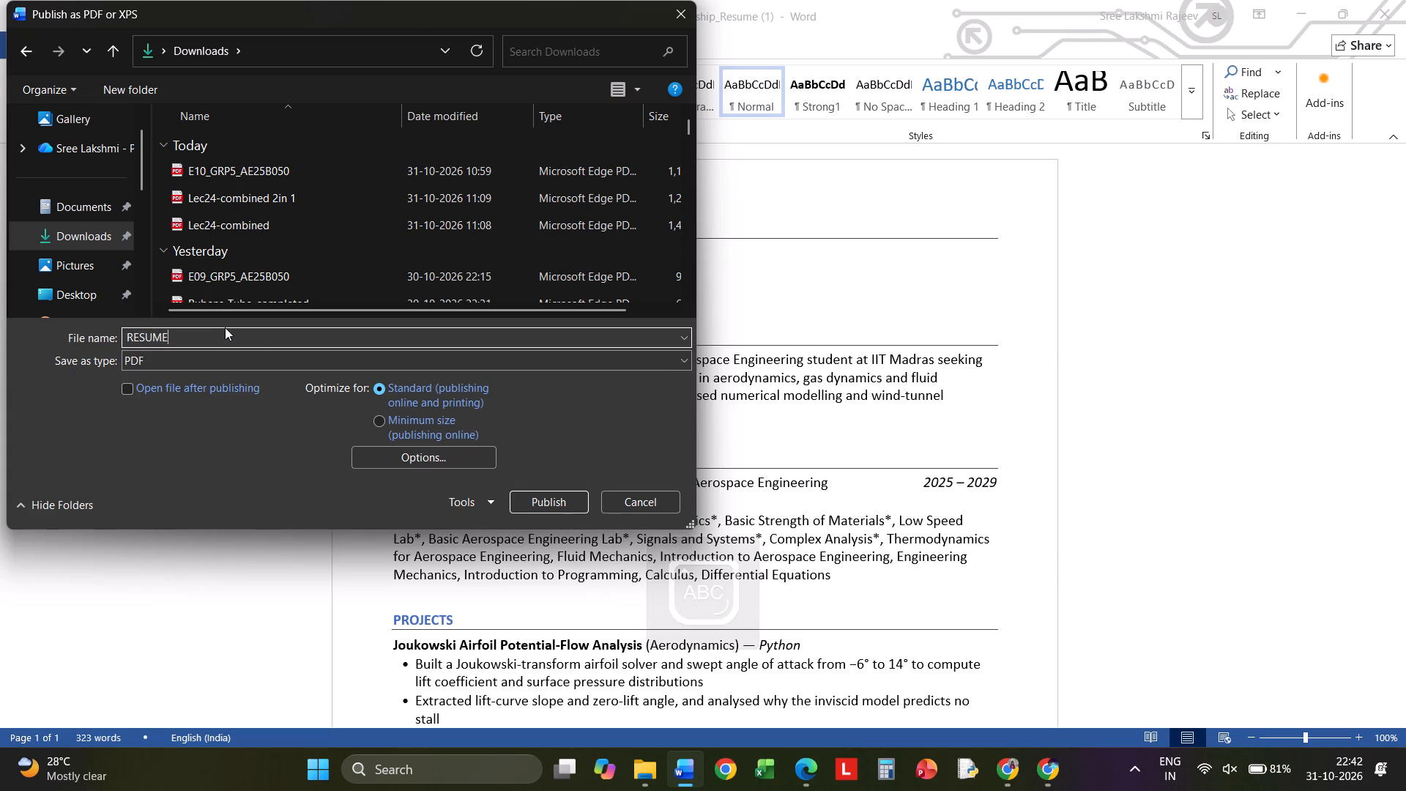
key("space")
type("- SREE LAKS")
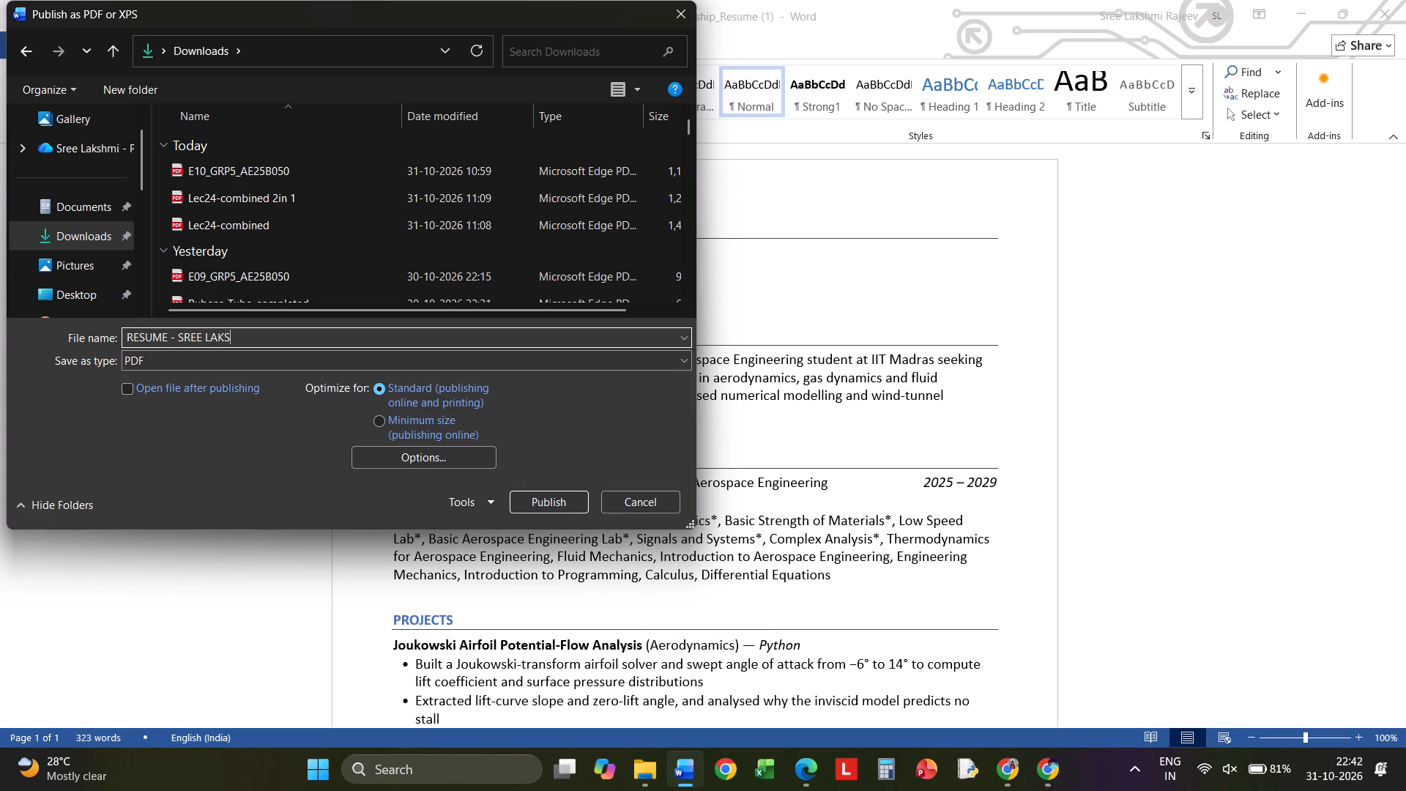